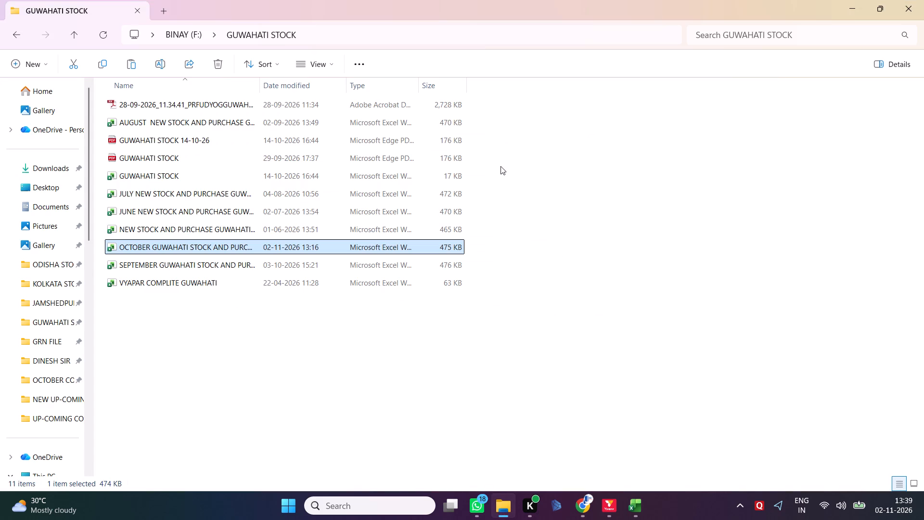
# Switch to Excel, look over the CUTTACK GdwnSum 31-10-2026 location summary from its header, and close the workbook.
pyautogui.hotkey('alt', 'Tab')
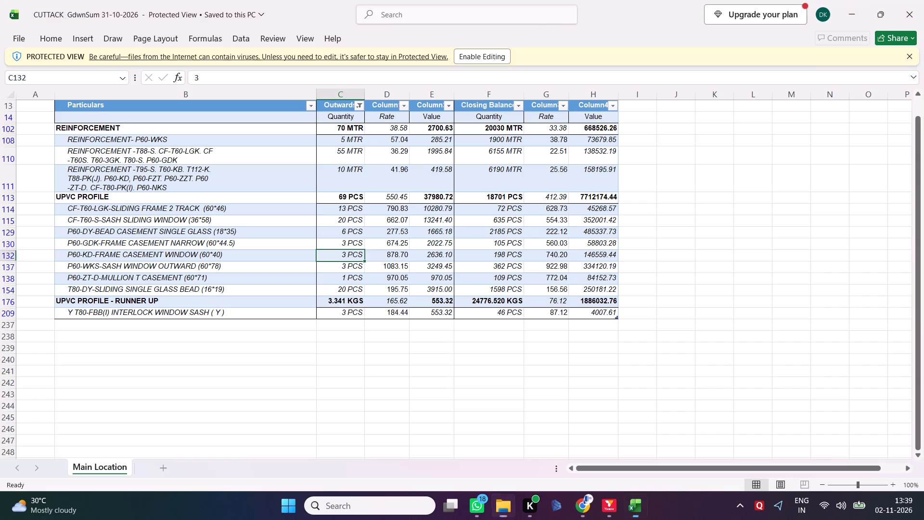
pyautogui.scroll(2, 500, 166)
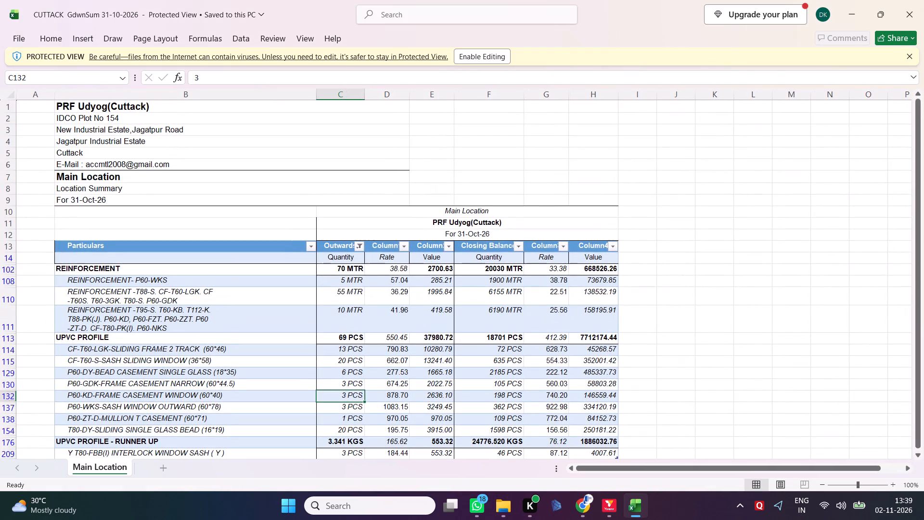
pyautogui.click(923, 0)
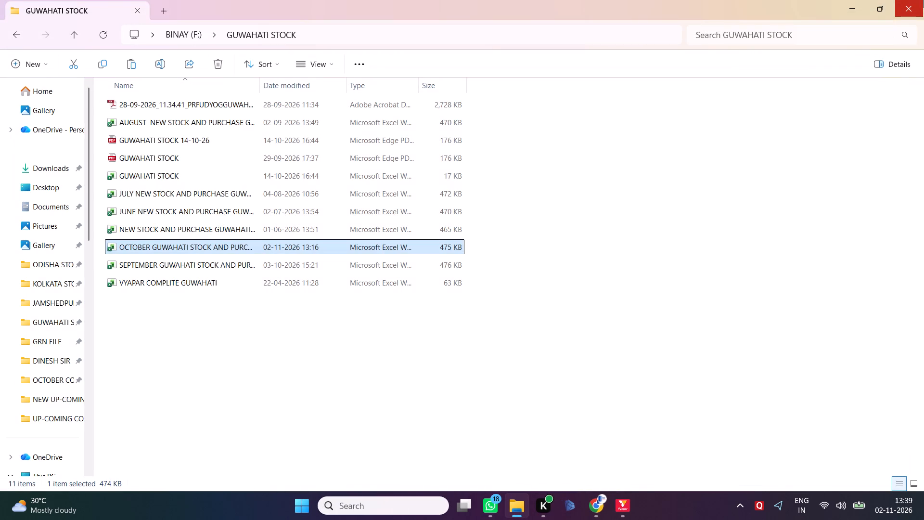
# Switch from the GUWAHATI STOCK folder to another open application window.
pyautogui.hotkey('alt', 'Tab')
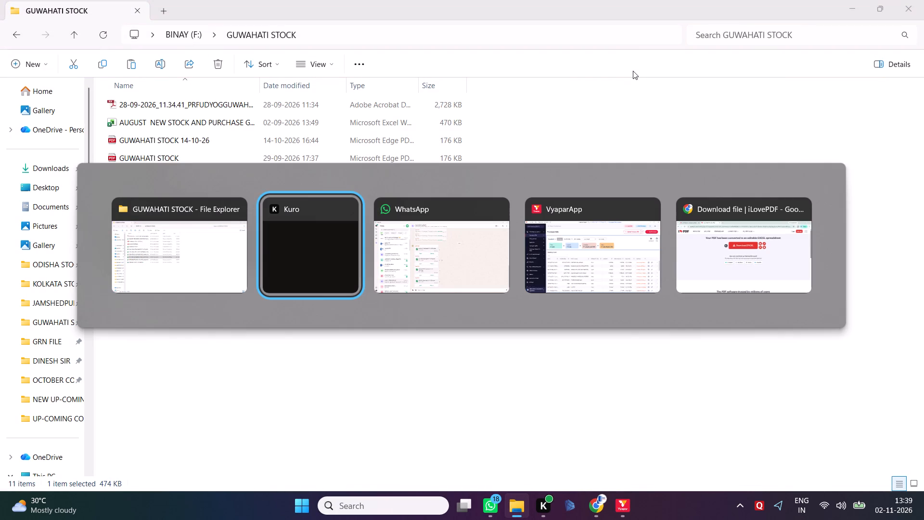
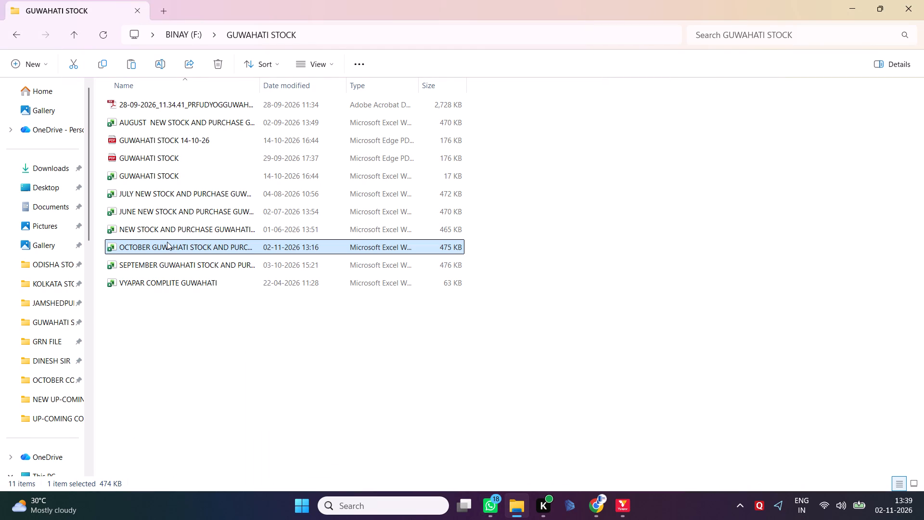
# Open the October Guwahati stock and purchase workbook in a maximized window and look over the first profile rows of MONTHLY SALE.
pyautogui.doubleClick(167, 242)
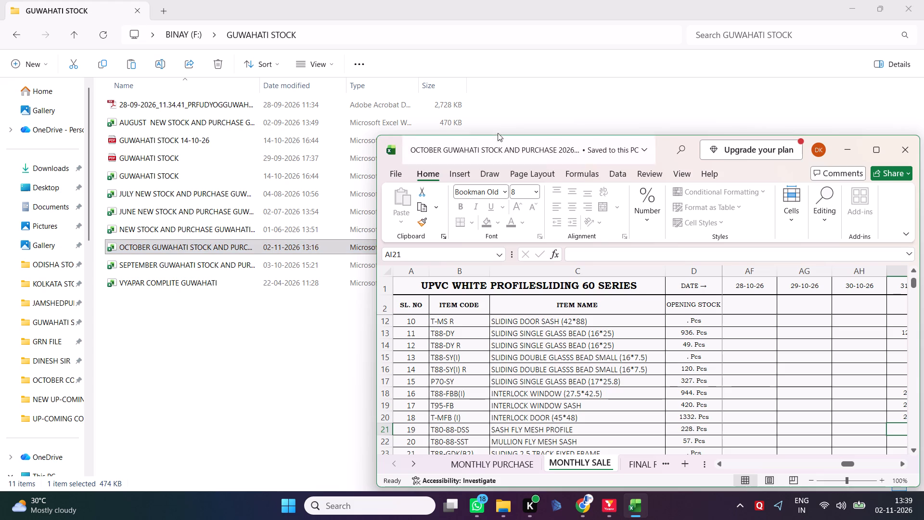
pyautogui.click(876, 151)
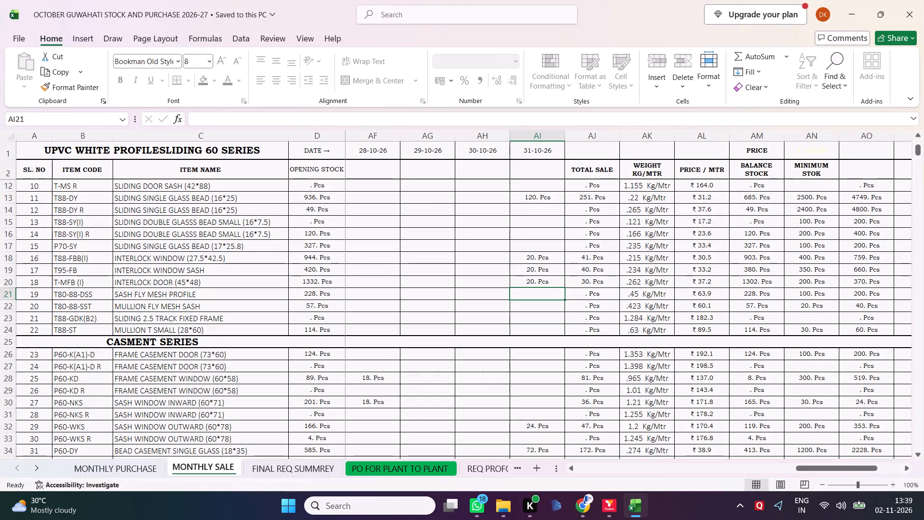
pyautogui.hscroll(1, 566, 233)
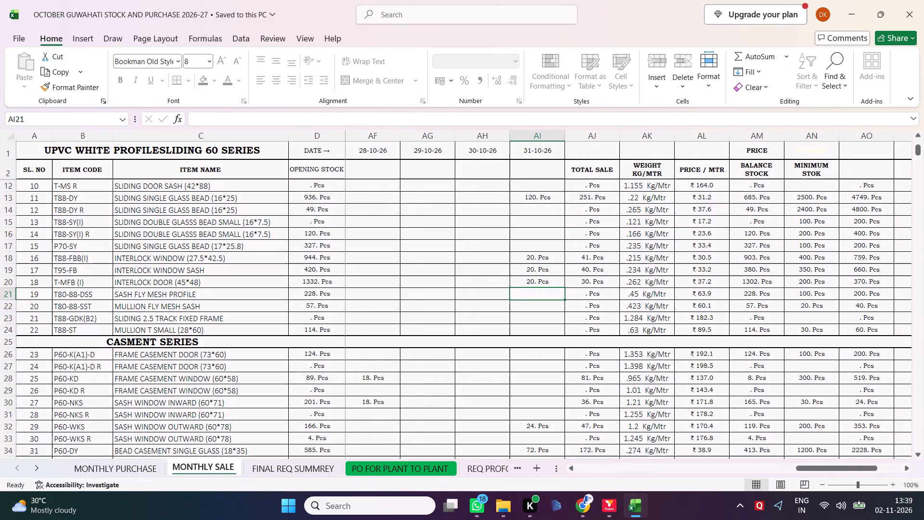
pyautogui.scroll(10, 566, 233)
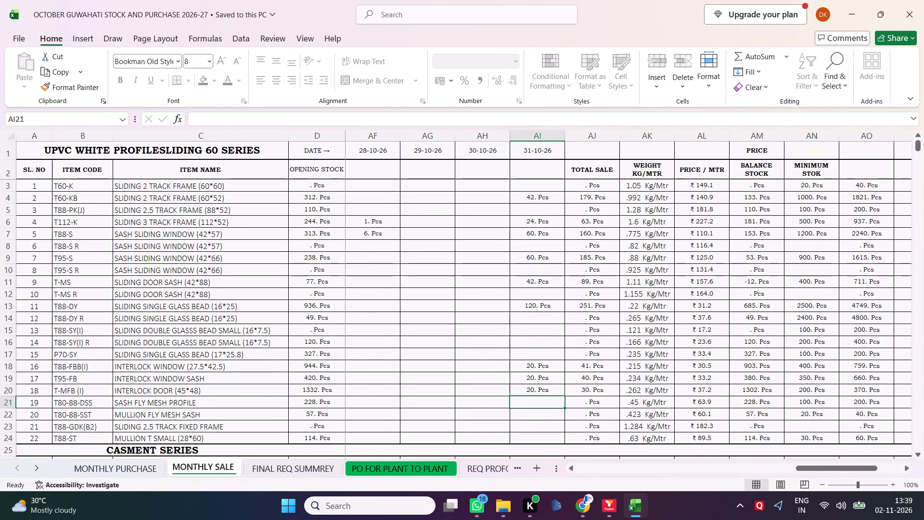
pyautogui.scroll(-3, 451, 180)
pyautogui.scroll(6, 451, 180)
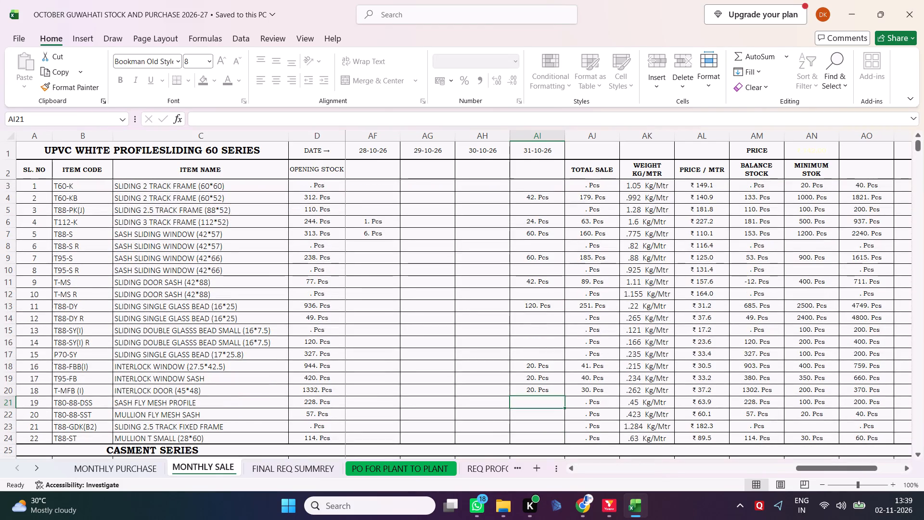
# Switch to File Explorer and open the October stock and purchase workbook from the KOLKATA STOCK folder.
pyautogui.hotkey('alt', 'Tab')
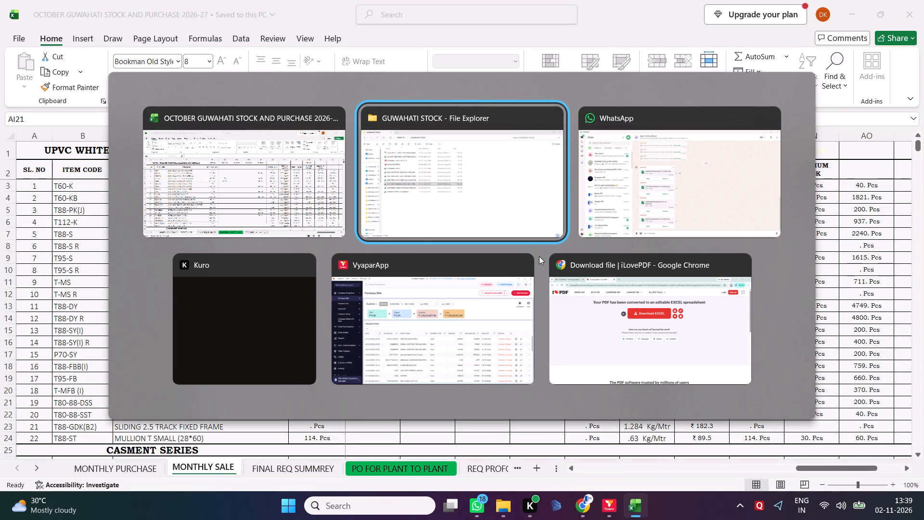
pyautogui.hotkey('alt', 'Tab')
pyautogui.hotkey('alt', 'Tab')
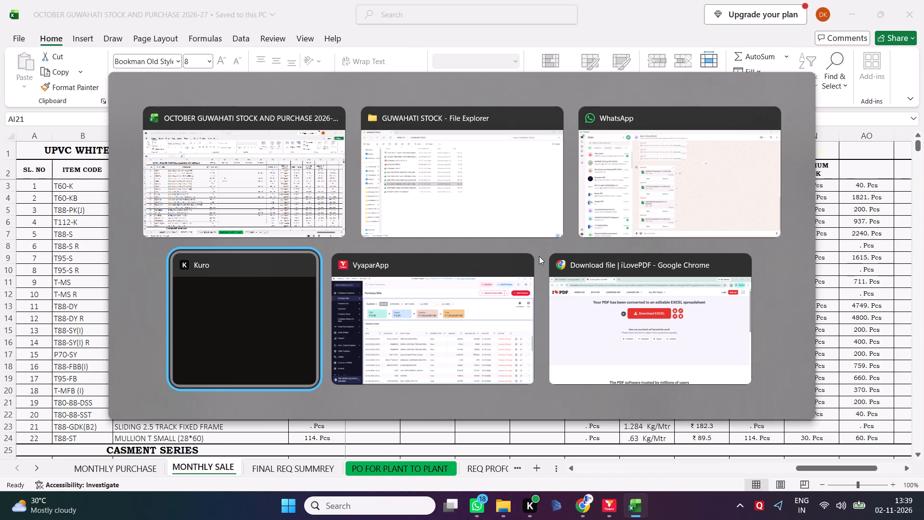
pyautogui.hotkey('alt', 'Tab')
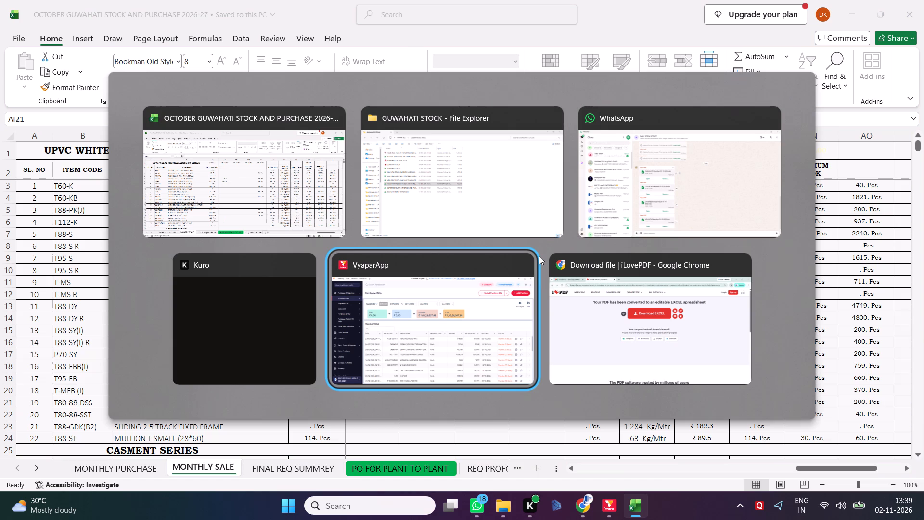
pyautogui.hotkey('alt', 'shift', 'Tab')
pyautogui.hotkey('alt', 'shift', 'Tab')
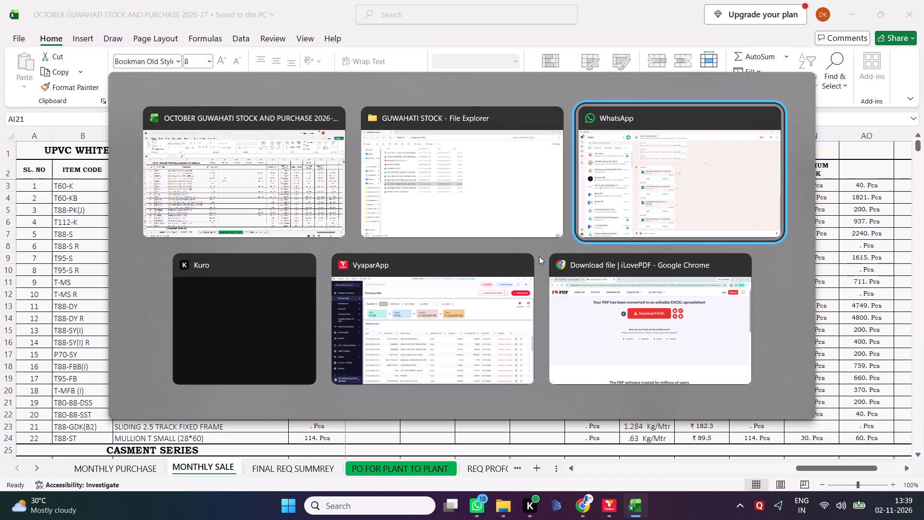
pyautogui.hotkey('alt', 'shift', 'Tab')
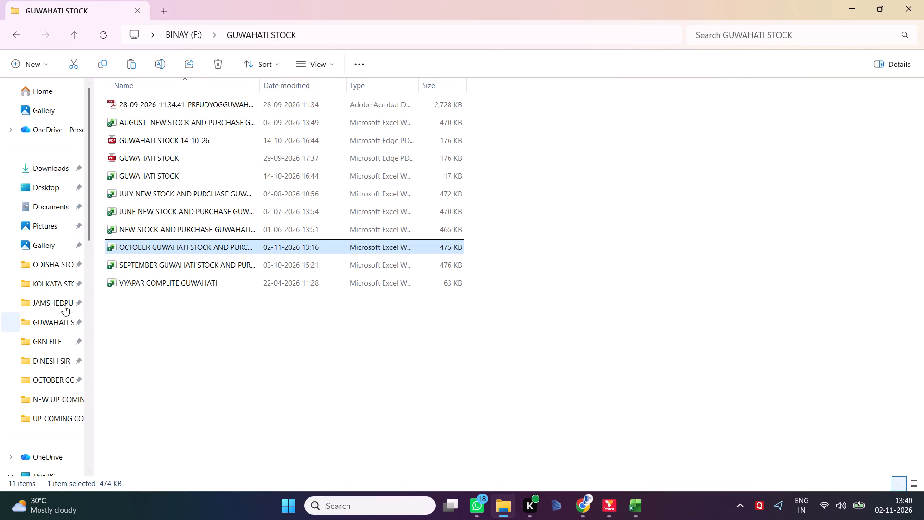
pyautogui.click(58, 294)
pyautogui.click(56, 286)
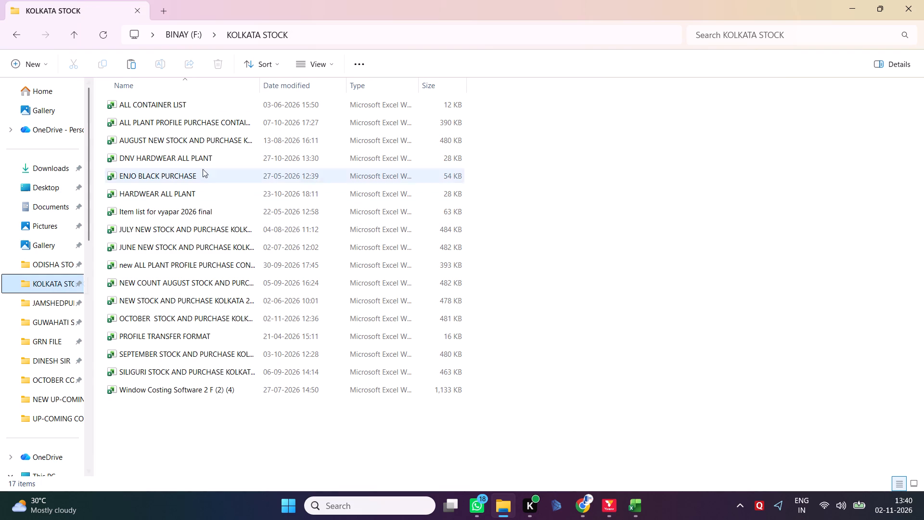
pyautogui.doubleClick(162, 324)
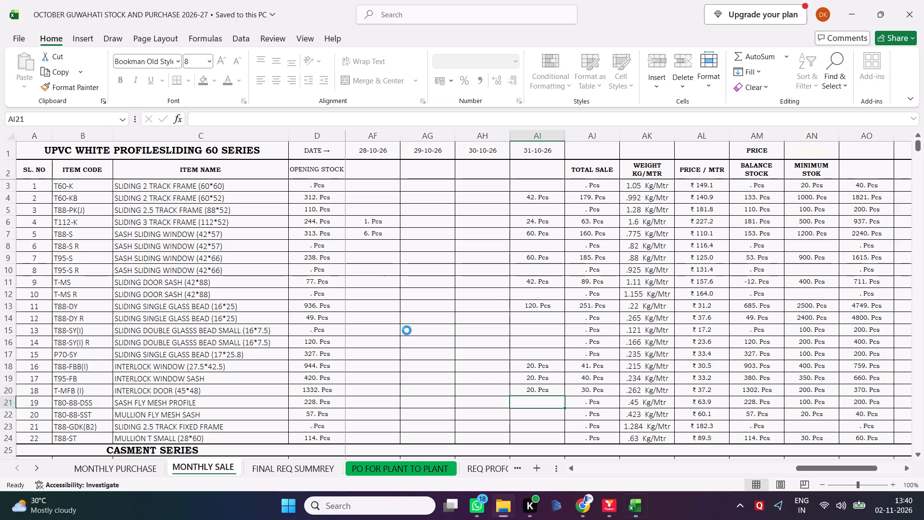
# Close the October stock and purchase workbooks for Kolkata and Guwahati, returning to the KOLKATA STOCK folder.
pyautogui.hscroll(1, 410, 331)
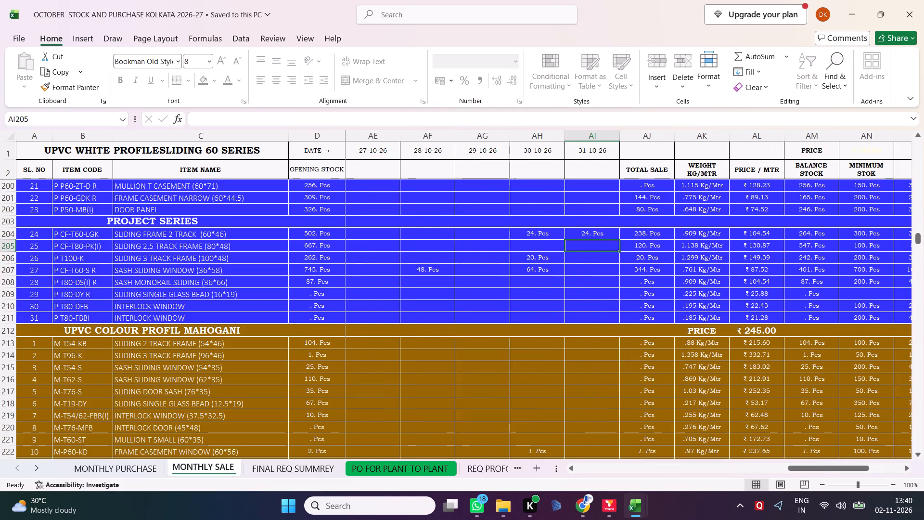
pyautogui.scroll(12, 410, 331)
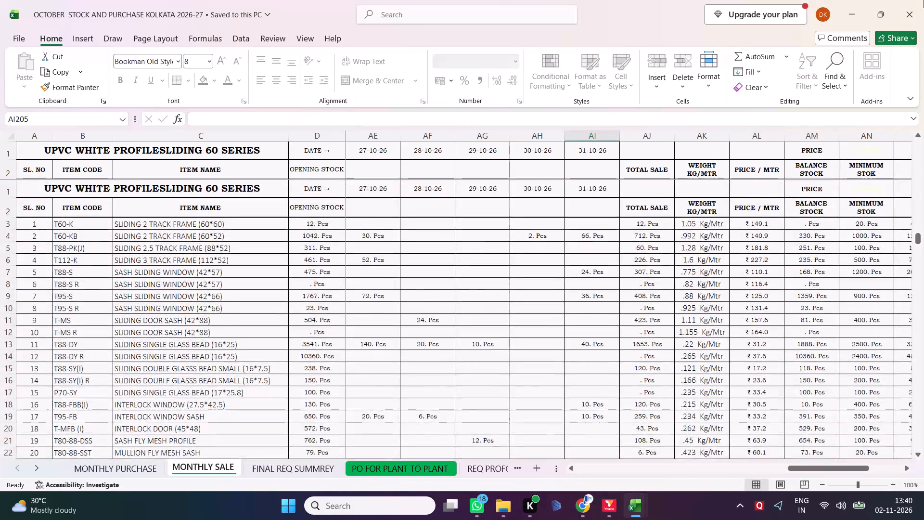
pyautogui.click(923, 0)
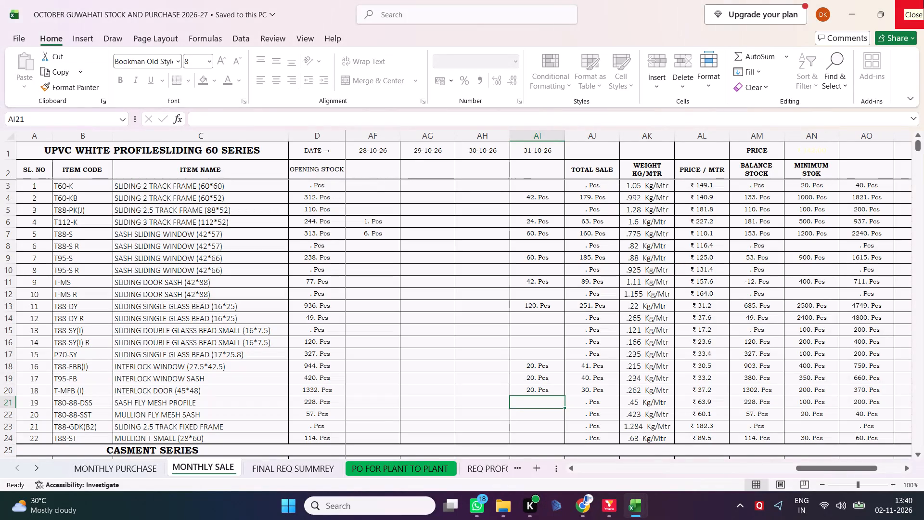
pyautogui.click(923, 0)
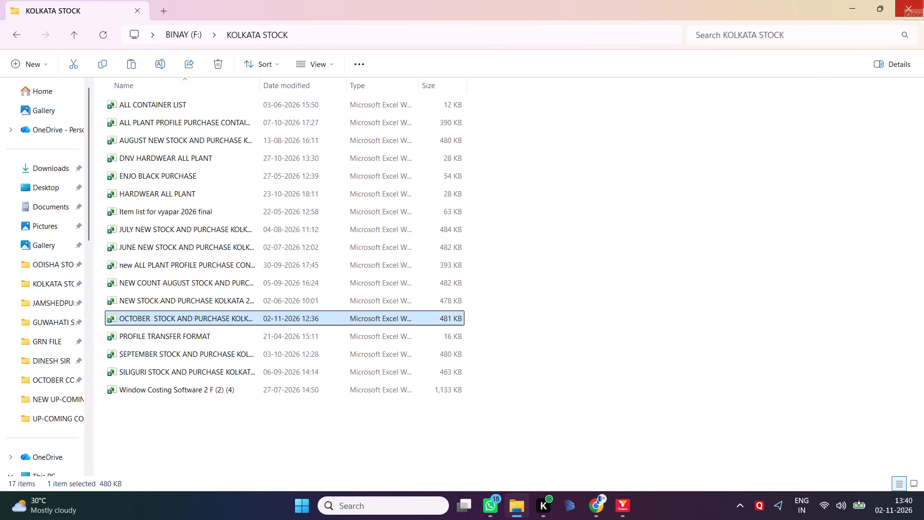
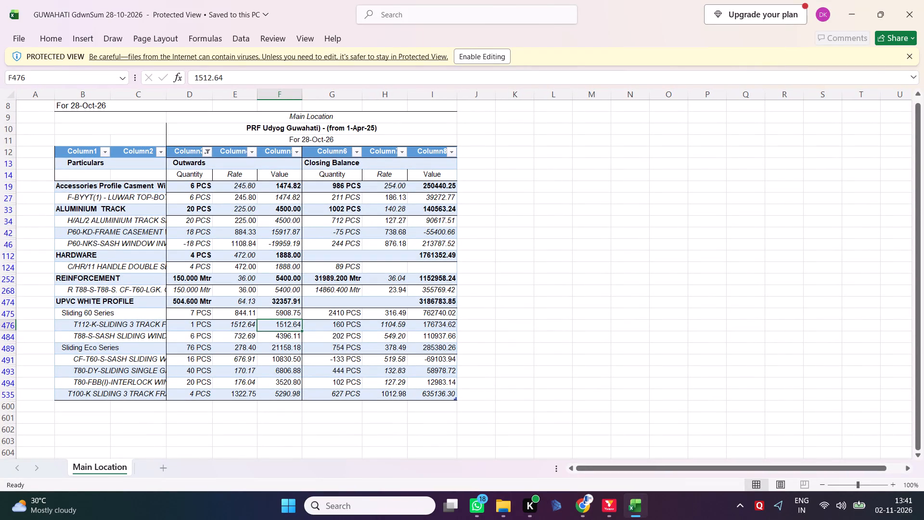
# Widen column C in the GUWAHATI GdwnSum 28-10-2026 workbook so the full item names are readable.
pyautogui.moveTo(168, 92); pyautogui.dragTo(171, 92)
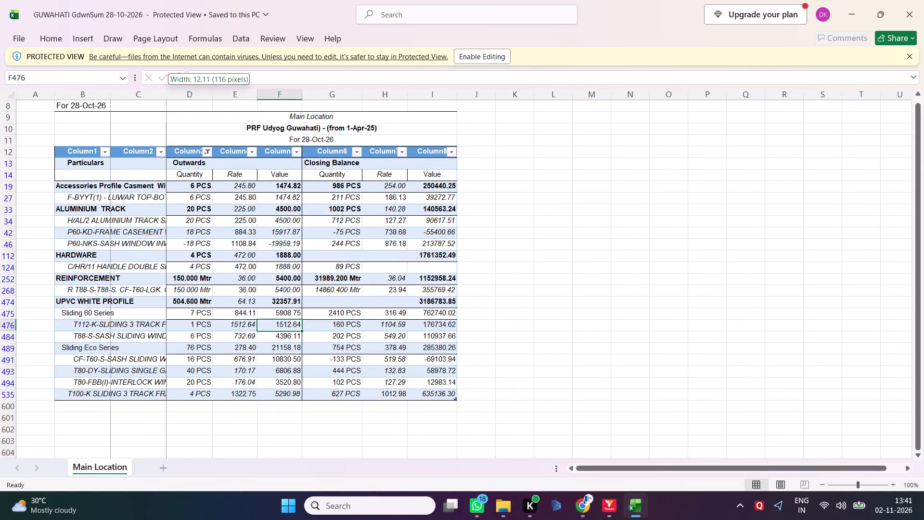
pyautogui.moveTo(171, 92); pyautogui.dragTo(306, 125)
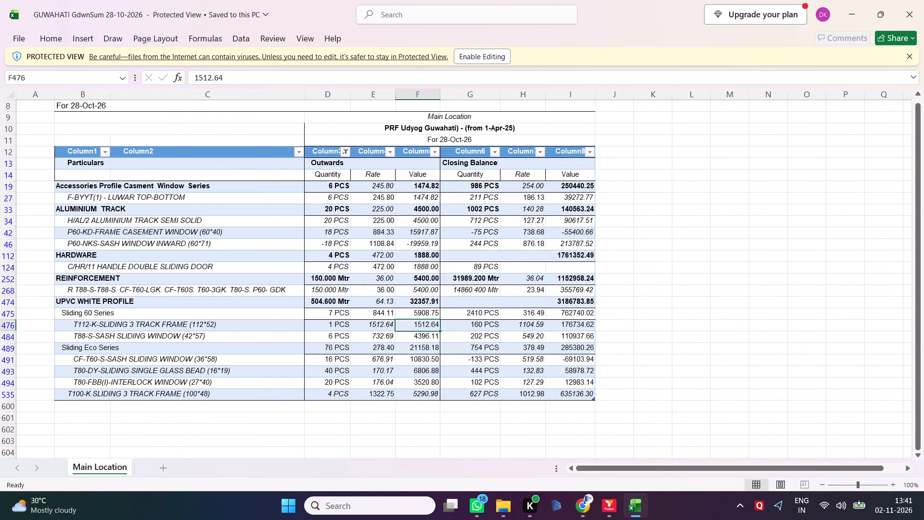
pyautogui.moveTo(304, 95); pyautogui.dragTo(334, 94)
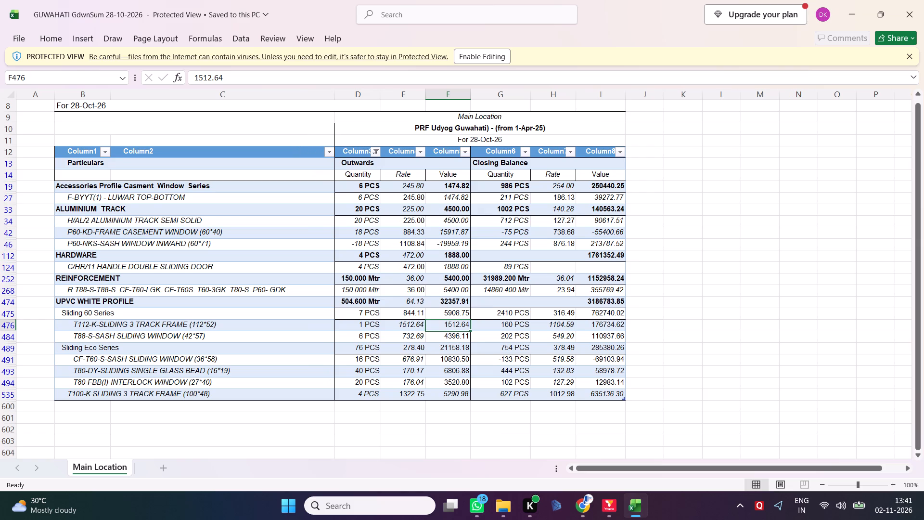
pyautogui.scroll(1, 255, 233)
# Open the OCTOBER GUWAHATI STOCK AND PURCHASE 2026-27 workbook from the GUWAHATI STOCK folder.
pyautogui.hotkey('alt', 'Tab')
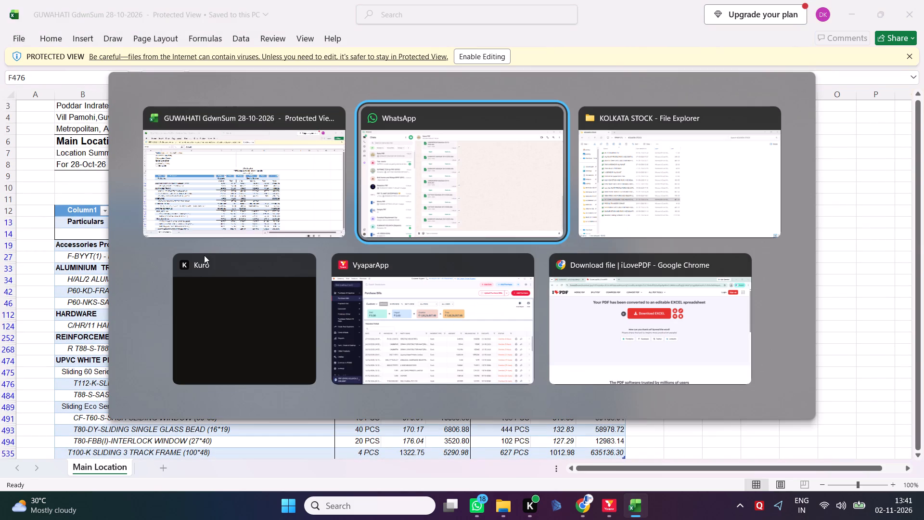
pyautogui.hotkey('alt', 'Tab')
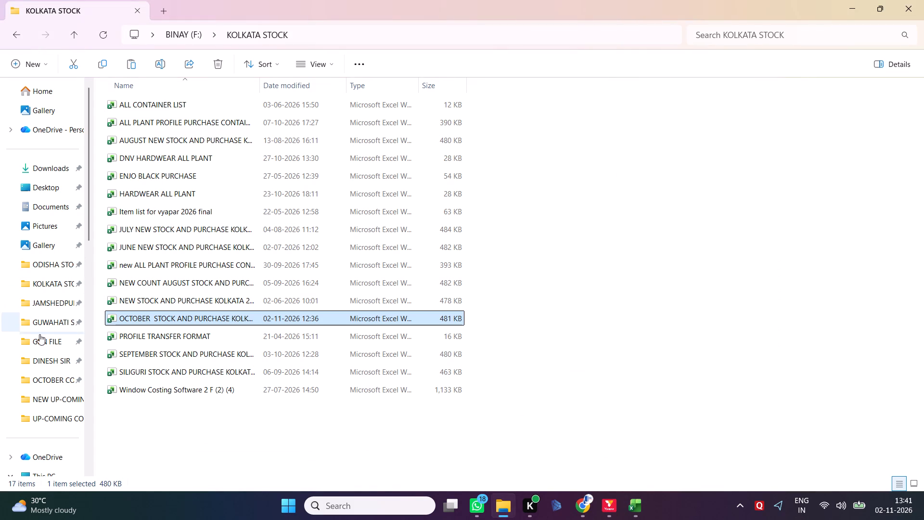
pyautogui.click(47, 318)
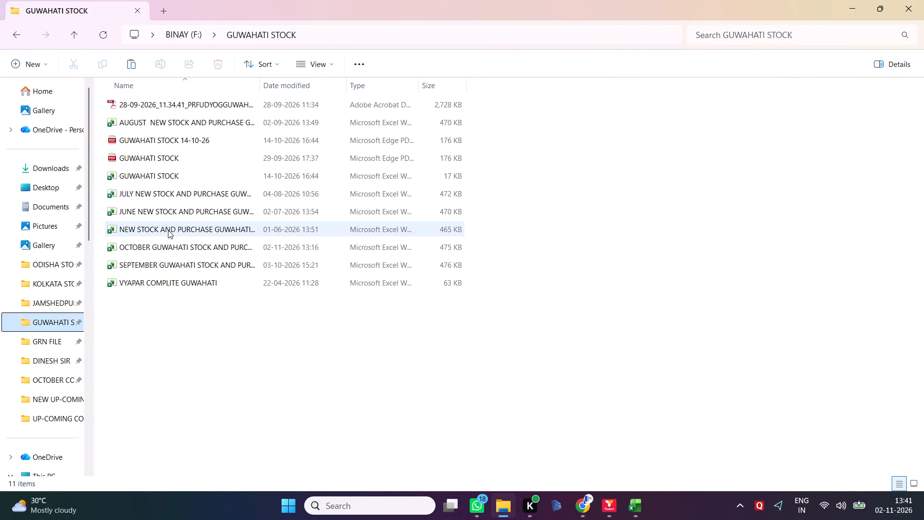
pyautogui.doubleClick(161, 243)
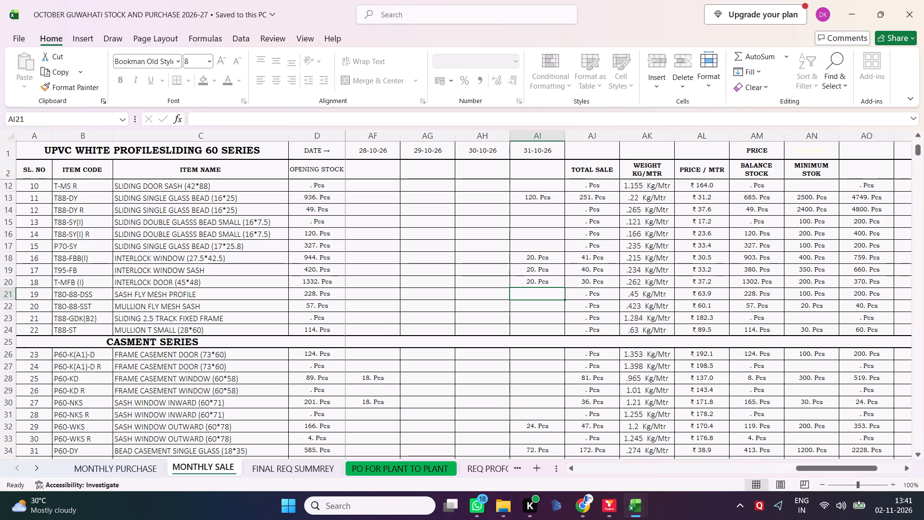
# Check the 28-10-26 quantities on the MONTHLY SALE sheet against the outward quantities in the Guwahati godown summary for 28-Oct-26.
pyautogui.scroll(4, 425, 241)
pyautogui.scroll(-3, 425, 241)
pyautogui.hotkey('alt', 'Tab')
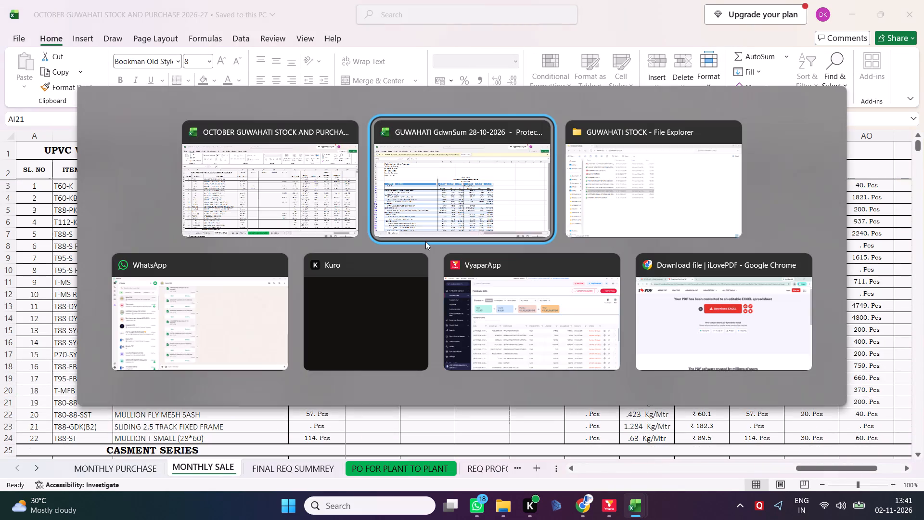
pyautogui.scroll(-1, 425, 241)
pyautogui.hotkey('alt', 'Tab')
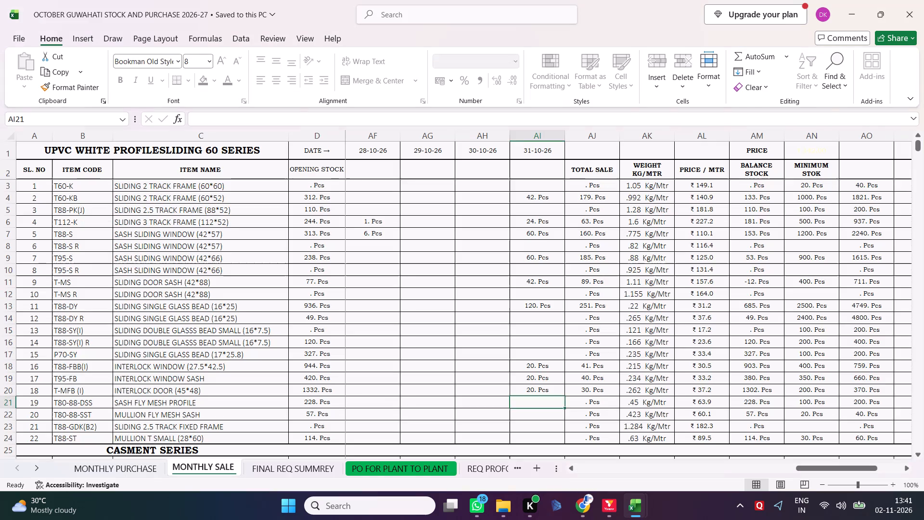
pyautogui.scroll(-7, 425, 241)
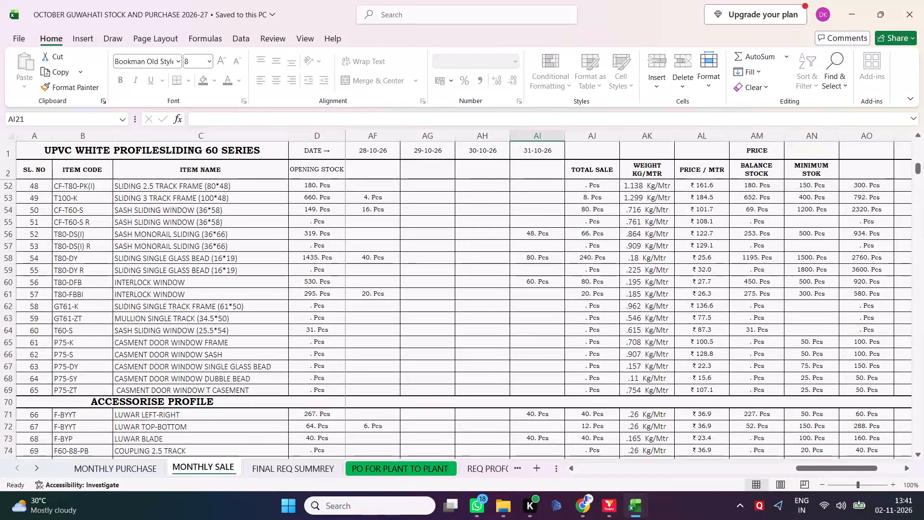
pyautogui.scroll(-1, 425, 241)
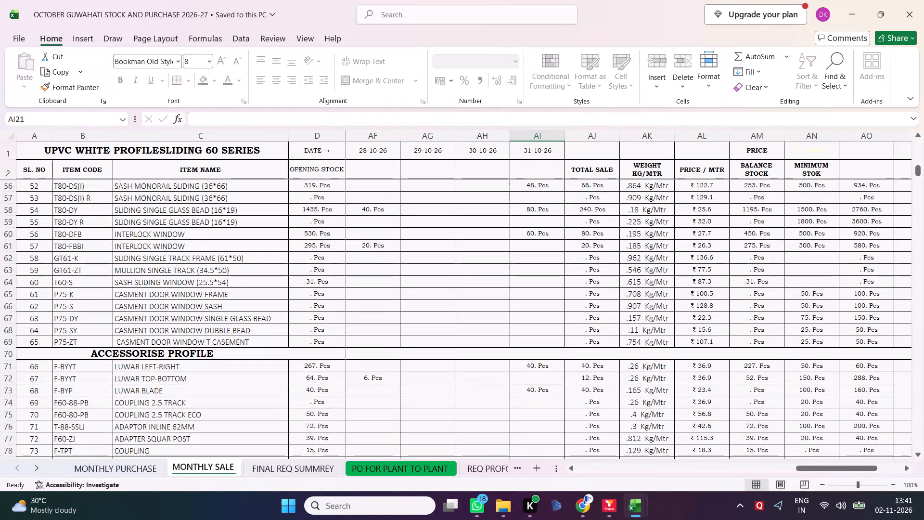
pyautogui.scroll(-5, 425, 241)
pyautogui.scroll(5, 425, 241)
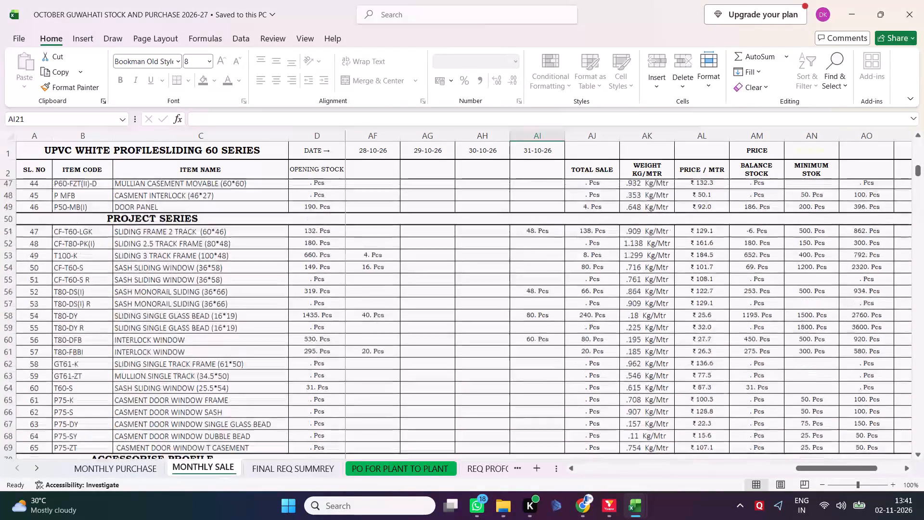
pyautogui.scroll(4, 425, 241)
pyautogui.hotkey('alt', 'Tab')
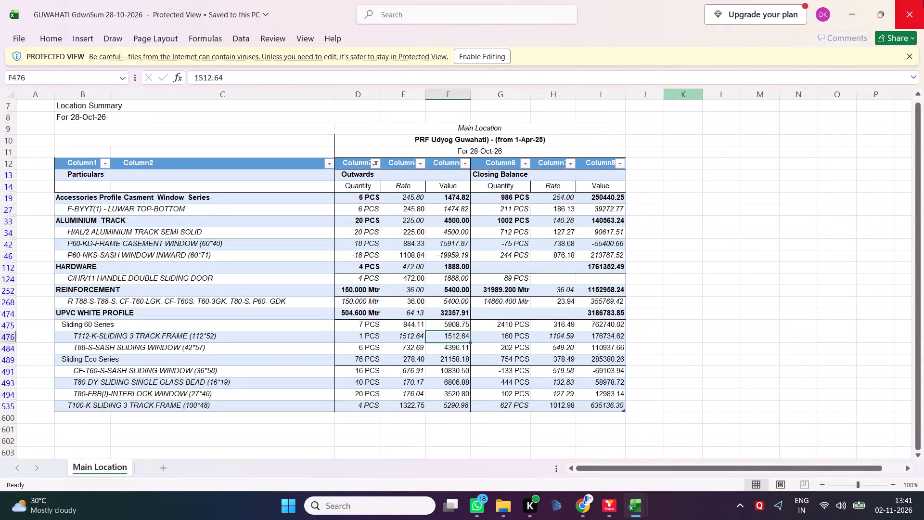
# Close the GUWAHATI GdwnSum 28-10-2026 workbook.
pyautogui.click(923, 0)
pyautogui.hotkey('alt', 'Tab')
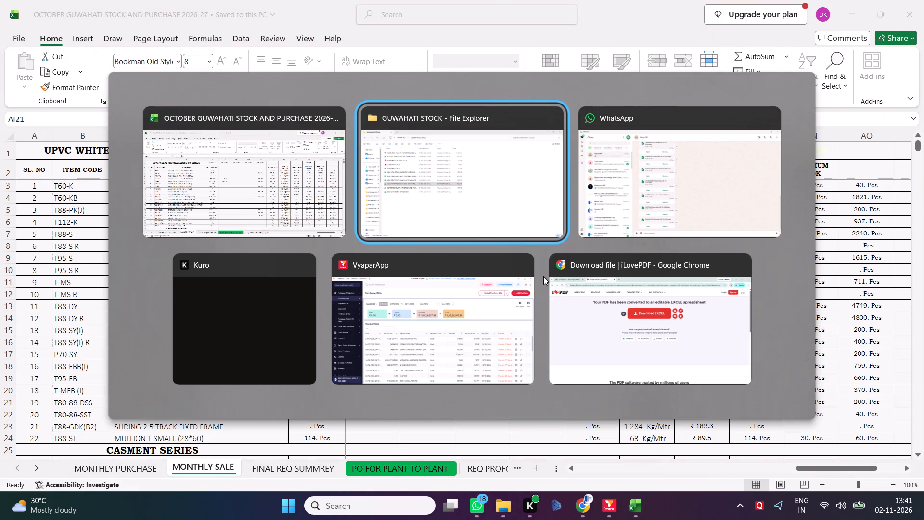
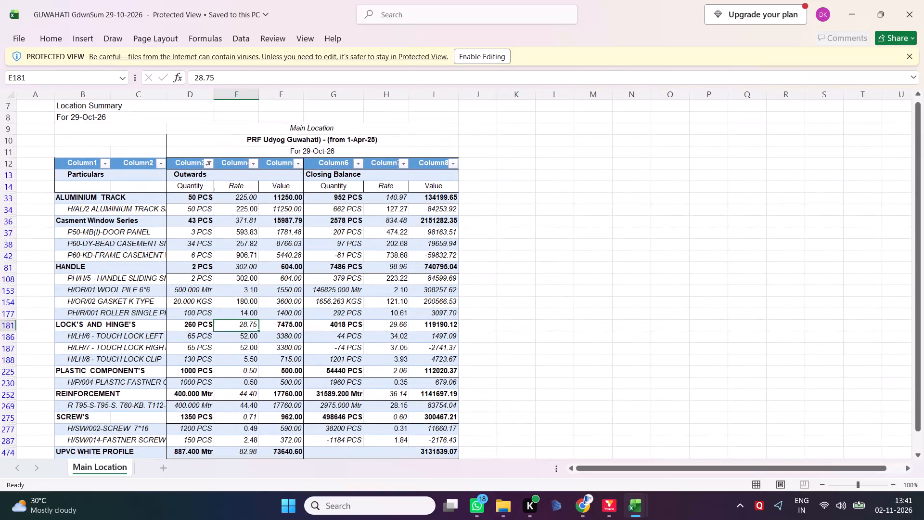
# Widen column C in the GUWAHATI GdwnSum 29-10-2026 workbook so the full item names are readable.
pyautogui.moveTo(166, 96); pyautogui.dragTo(268, 116)
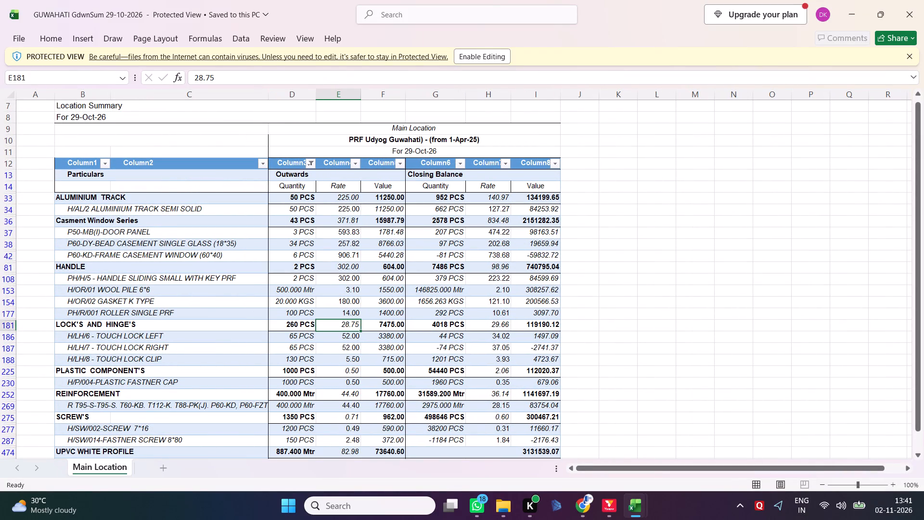
pyautogui.moveTo(265, 93); pyautogui.dragTo(309, 101)
# Enter 250 under 29-10-26 for H/AL/2 ALUMINIUM TRACK SEMI SOLID on the MONTHLY SALE sheet of the October stock workbook.
pyautogui.click(234, 212)
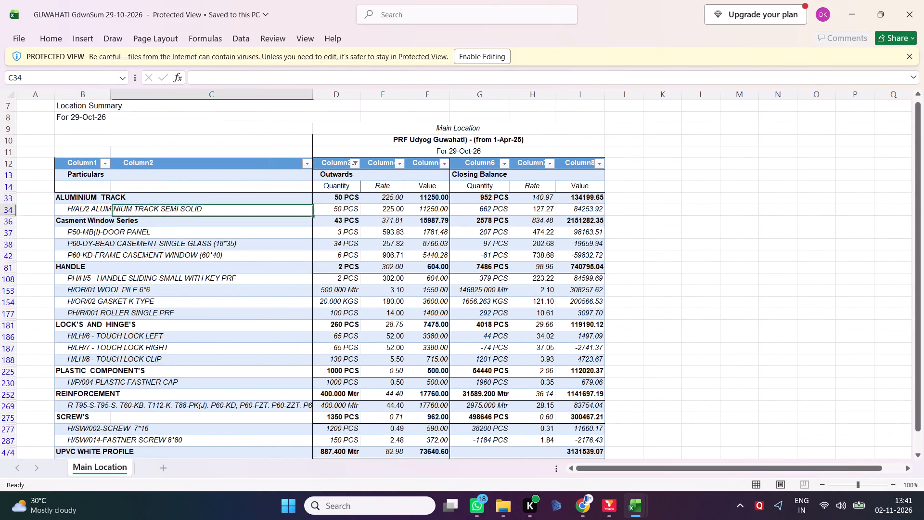
pyautogui.hotkey('alt', 'Tab')
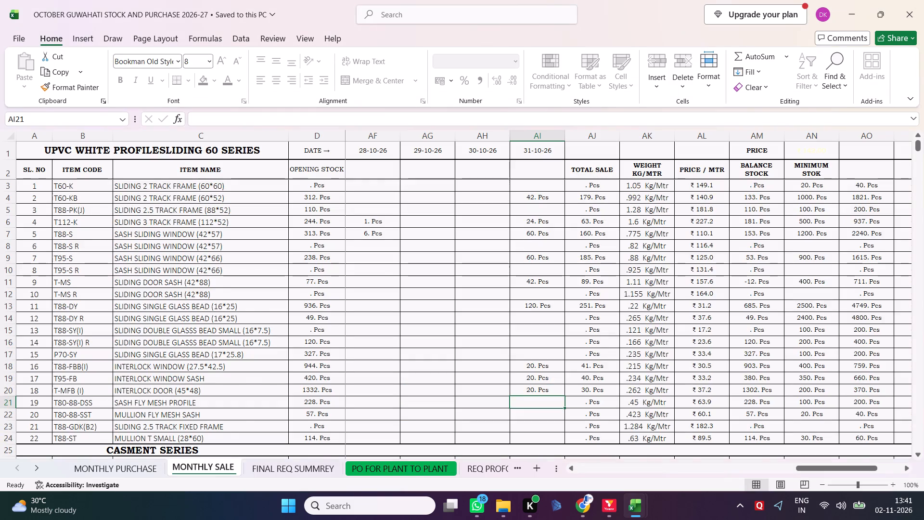
pyautogui.scroll(-19, 540, 308)
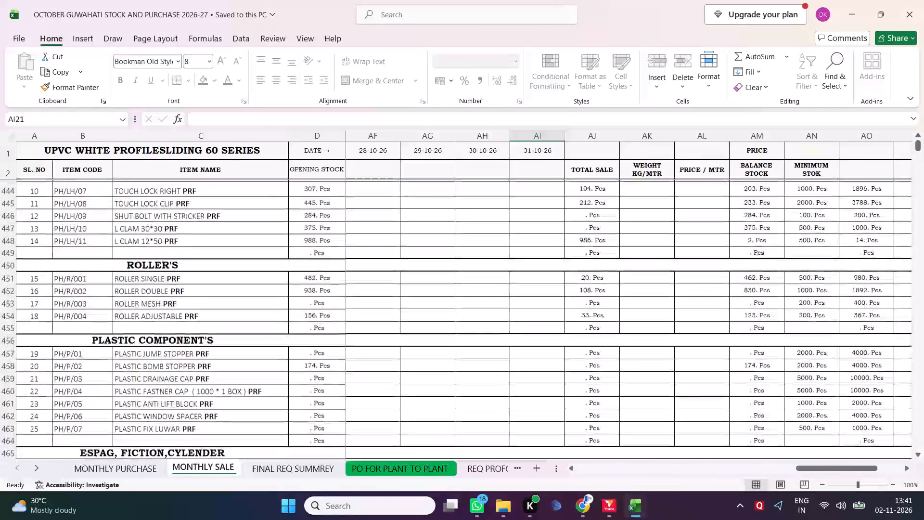
pyautogui.scroll(-1, 540, 308)
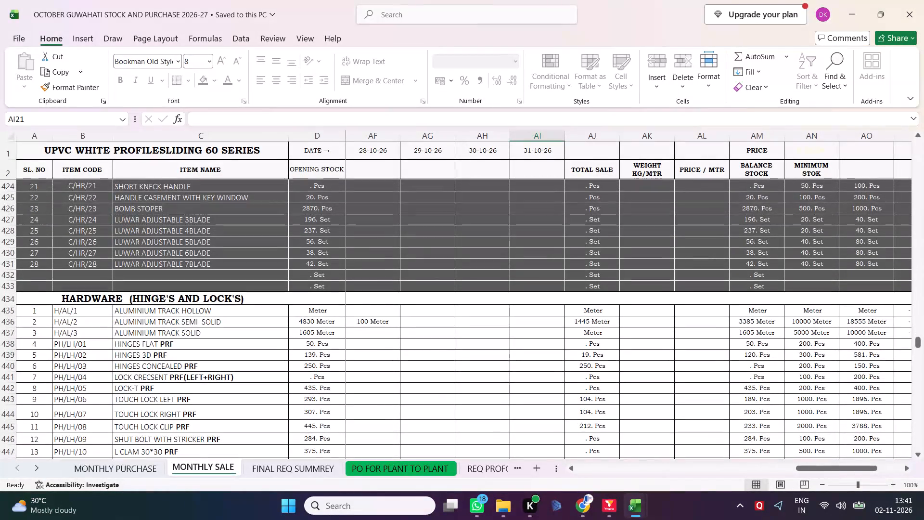
pyautogui.click(441, 326)
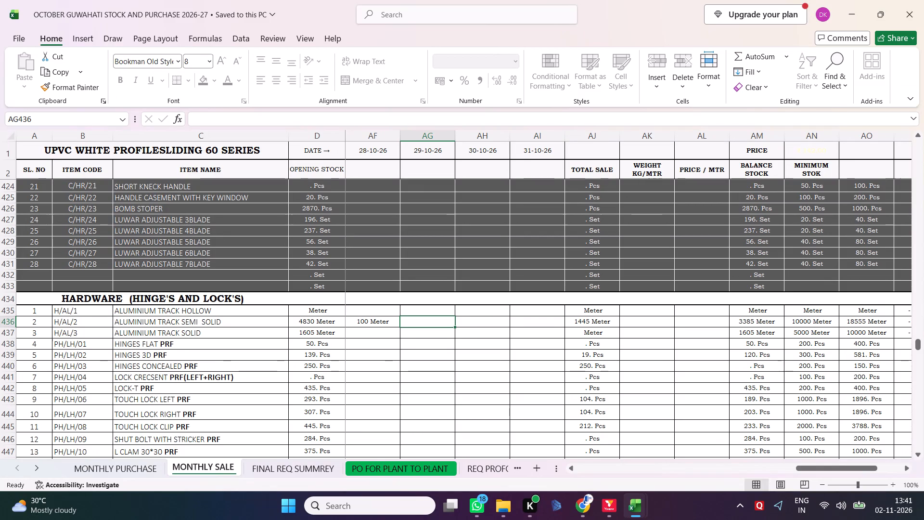
pyautogui.hotkey('alt', 'Tab')
pyautogui.press('2')
pyautogui.hotkey('alt', 'Tab')
pyautogui.write('250')
pyautogui.press('Return')
# Enter the summary's outward quantity of 3 under 29-10-26 for P50-MB(I) DOOR PANEL in the white profile casement series.
pyautogui.hotkey('alt', 'Tab')
pyautogui.press('Down')
pyautogui.press('Down')
pyautogui.hotkey('alt', 'Tab')
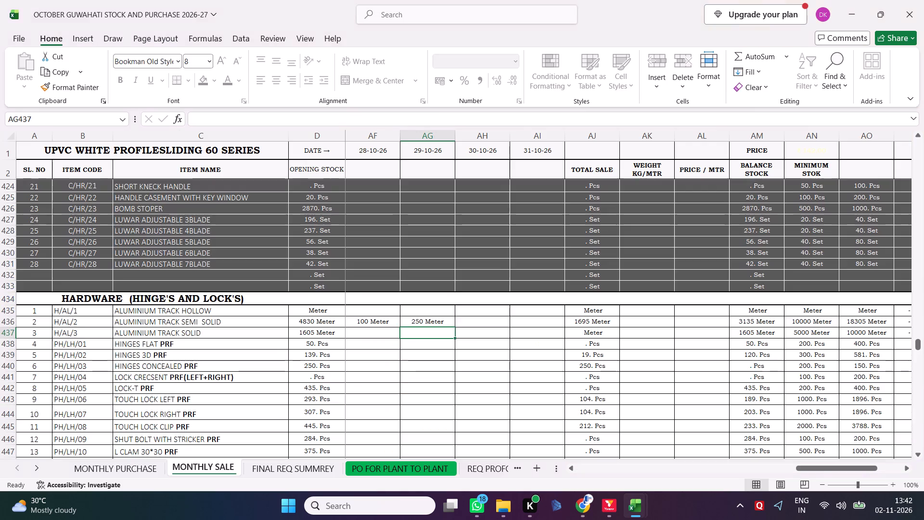
pyautogui.scroll(10, 441, 326)
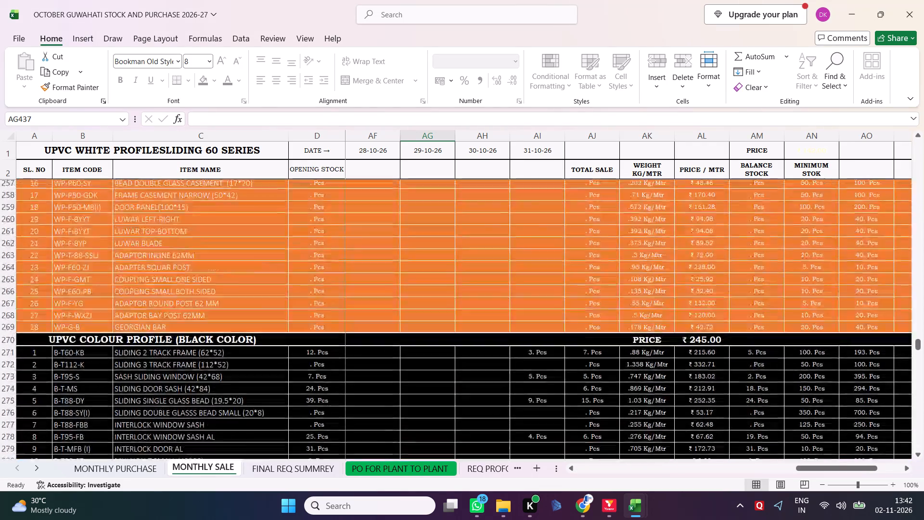
pyautogui.scroll(7, 441, 326)
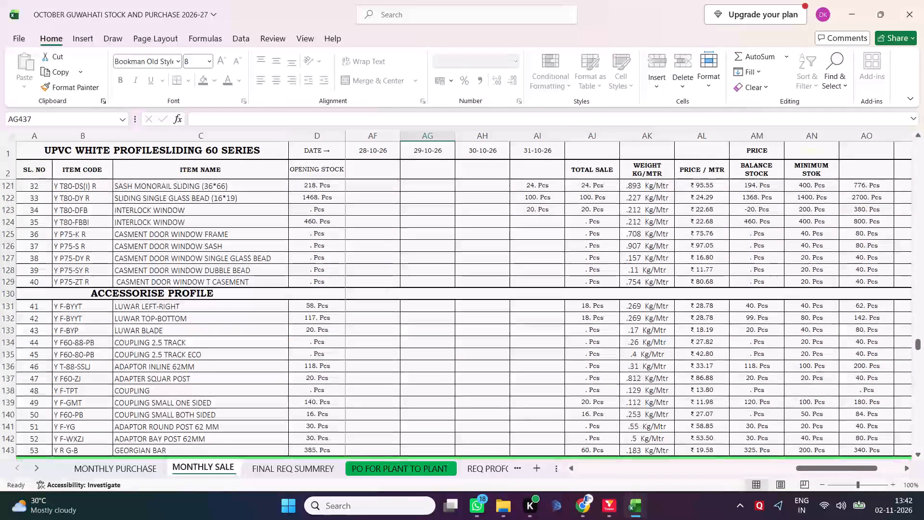
pyautogui.keyDown('alt'); pyautogui.click(406, 238); pyautogui.keyUp('alt')
pyautogui.hotkey('alt', 'Tab')
pyautogui.hotkey('alt', 'Tab')
pyautogui.press('Up')
pyautogui.press('Up')
pyautogui.press('Up')
pyautogui.press('Up')
pyautogui.press('Up')
pyautogui.press('Up')
pyautogui.press('Up')
pyautogui.press('Up')
pyautogui.press('Up')
pyautogui.press('Up')
pyautogui.press('Up')
pyautogui.press('Up')
pyautogui.press('Up')
pyautogui.press('Up')
pyautogui.press('Up')
pyautogui.press('Up')
pyautogui.press('Up')
pyautogui.press('Up')
pyautogui.press('Up')
pyautogui.press('Up')
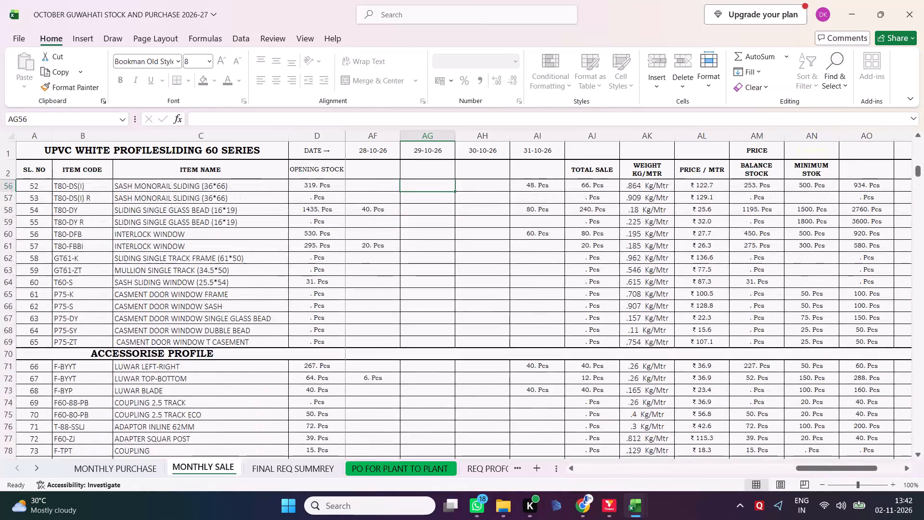
pyautogui.hotkey('alt', 'Tab')
pyautogui.hotkey('alt', 'Tab')
pyautogui.press('Up')
pyautogui.press('Up')
pyautogui.press('Up')
pyautogui.press('Up')
pyautogui.press('Up')
pyautogui.press('Up')
pyautogui.press('Up')
pyautogui.press('Up')
pyautogui.press('Up')
pyautogui.press('Up')
pyautogui.press('Up')
pyautogui.press('Up')
pyautogui.press('Up')
pyautogui.press('Up')
pyautogui.press('Up')
pyautogui.press('Up')
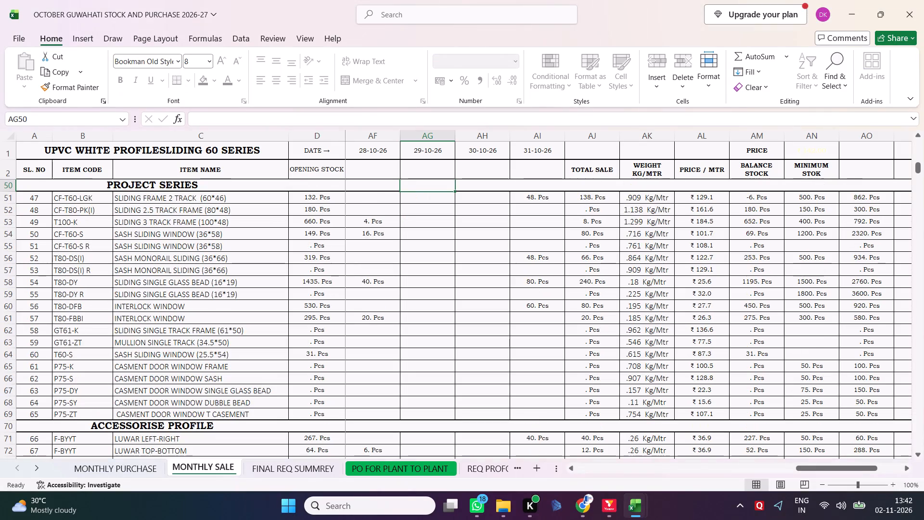
pyautogui.press('Down')
pyautogui.press('Down')
pyautogui.press('Down')
pyautogui.press('Down')
pyautogui.press('Down')
pyautogui.press('Down')
pyautogui.press('Down')
pyautogui.press('Down')
pyautogui.press('Down')
pyautogui.press('Down')
pyautogui.press('Down')
pyautogui.press('Down')
pyautogui.press('Down')
pyautogui.press('Down')
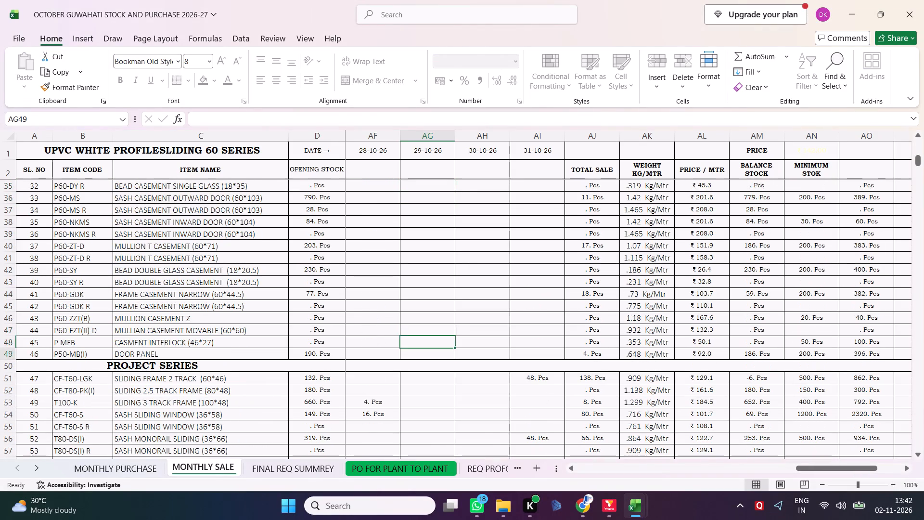
pyautogui.hotkey('alt', 'Tab')
pyautogui.hotkey('alt', 'Tab')
pyautogui.press('3')
pyautogui.press('Return')
# Enter the summary's outward quantity of 34 under 29-10-26 for P60-DY BEAD CASEMENT SINGLE GLASS (18*35).
pyautogui.hotkey('alt', 'Tab')
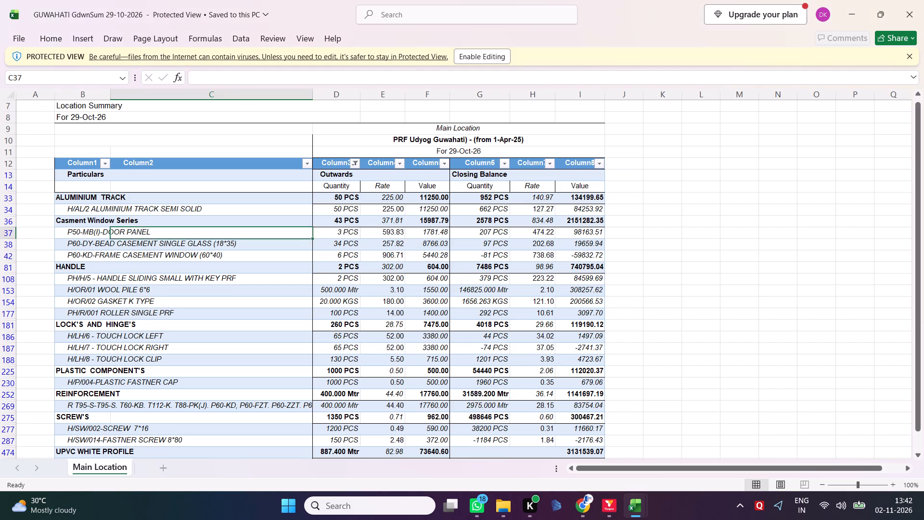
pyautogui.press('Down')
pyautogui.hotkey('alt', 'Tab')
pyautogui.press('Up')
pyautogui.press('Up')
pyautogui.press('Up')
pyautogui.press('Up')
pyautogui.press('Up')
pyautogui.press('Up')
pyautogui.press('Up')
pyautogui.press('Up')
pyautogui.press('Up')
pyautogui.press('Up')
pyautogui.press('Up')
pyautogui.press('Up')
pyautogui.press('Up')
pyautogui.press('Up')
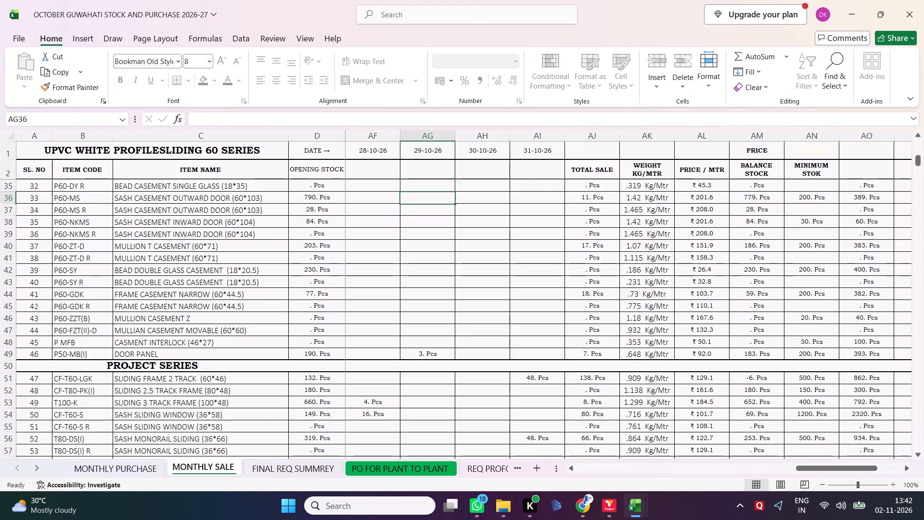
pyautogui.press('Up')
pyautogui.press('Up')
pyautogui.press('Down')
pyautogui.press('Up')
pyautogui.hotkey('alt', 'Tab')
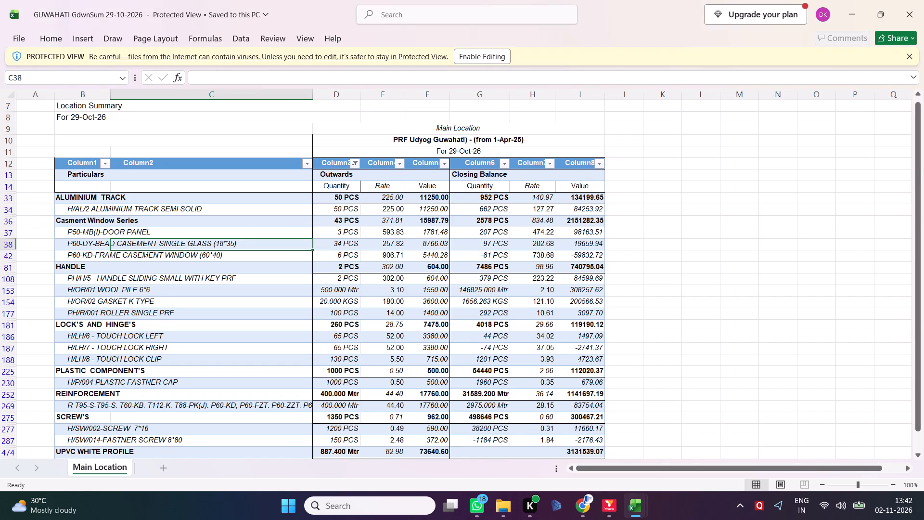
pyautogui.hotkey('alt', 'Tab')
pyautogui.write('34')
pyautogui.press('Return')
# Enter the summary's outward quantity of 6 under 29-10-26 for P60-KD FRAME CASEMENT WINDOW in the casement series.
pyautogui.hotkey('alt', 'Tab')
pyautogui.press('Down')
pyautogui.hotkey('alt', 'Tab')
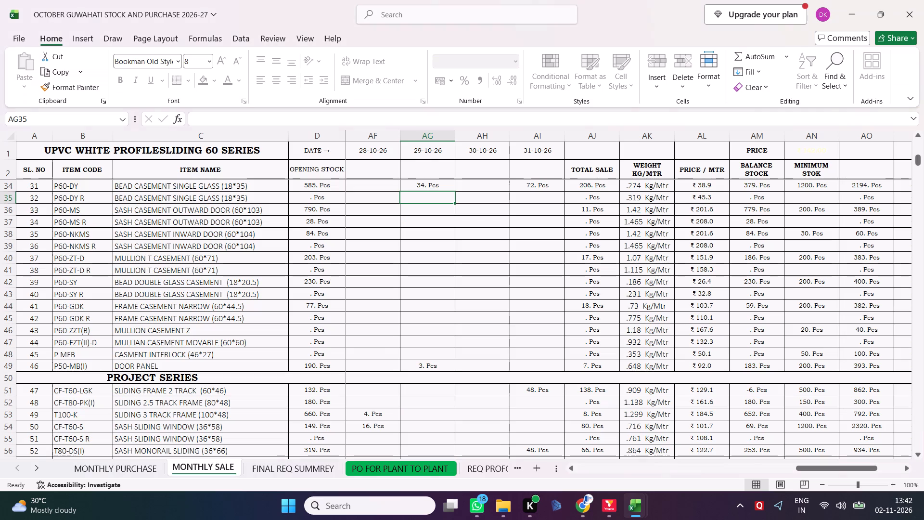
pyautogui.press('Up')
pyautogui.press('Up')
pyautogui.press('Up')
pyautogui.press('Up')
pyautogui.press('Up')
pyautogui.press('Up')
pyautogui.press('Up')
pyautogui.press('Up')
pyautogui.press('Up')
pyautogui.press('Up')
pyautogui.press('Up')
pyautogui.press('Up')
pyautogui.press('Up')
pyautogui.press('Down')
pyautogui.press('Down')
pyautogui.press('Down')
pyautogui.press('Down')
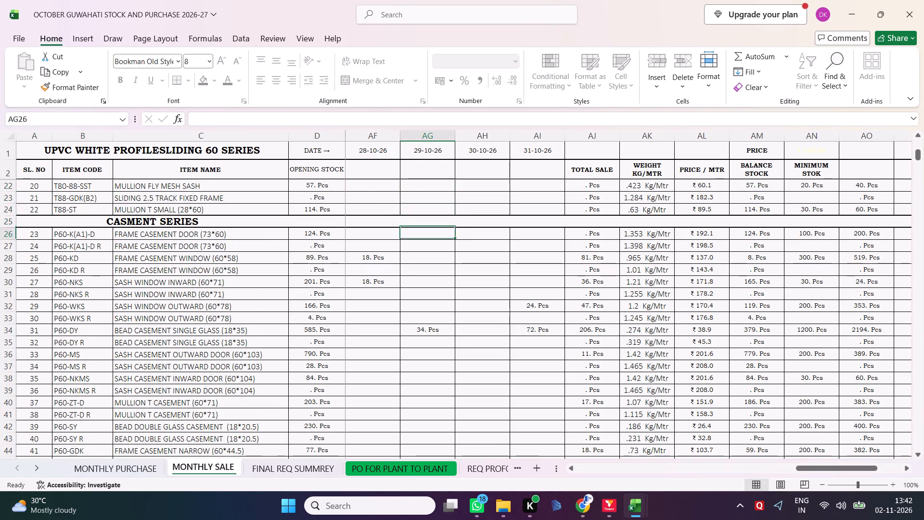
pyautogui.press('Down')
pyautogui.press('Down')
pyautogui.hotkey('alt', 'Tab')
pyautogui.hotkey('alt', 'Tab')
pyautogui.press('6')
pyautogui.press('Return')
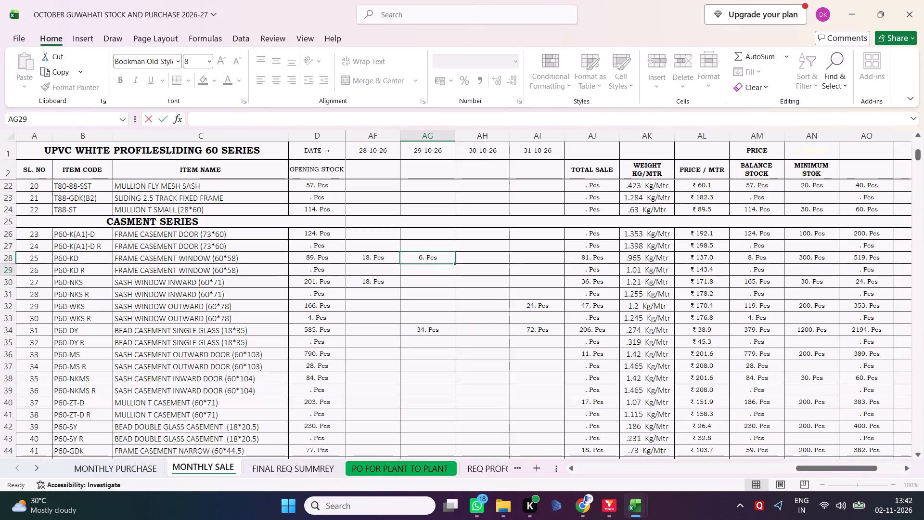
# Enter the summary's outward quantity of 2 under 29-10-26 for H/H/5 HANDLE SLIDING WINDOW WITH KEY PRF in the HANDLE section.
pyautogui.hotkey('alt', 'Tab')
pyautogui.press('Down')
pyautogui.press('Down')
pyautogui.hotkey('alt', 'Tab')
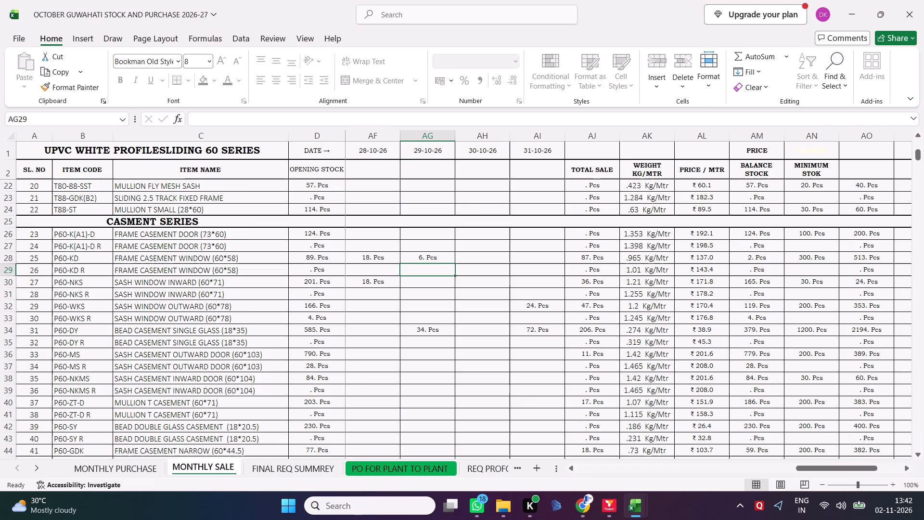
pyautogui.scroll(-17, 406, 238)
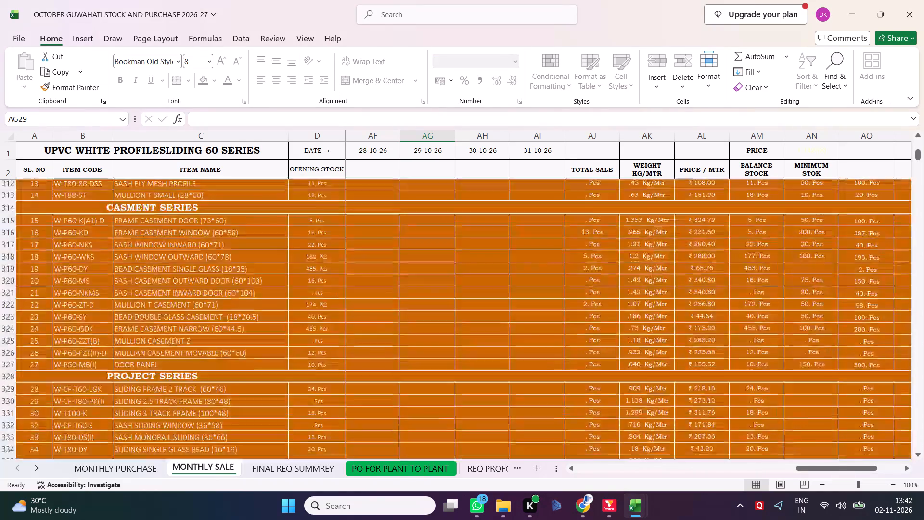
pyautogui.scroll(-4, 406, 238)
pyautogui.scroll(1, 406, 238)
pyautogui.hotkey('alt', 'Tab')
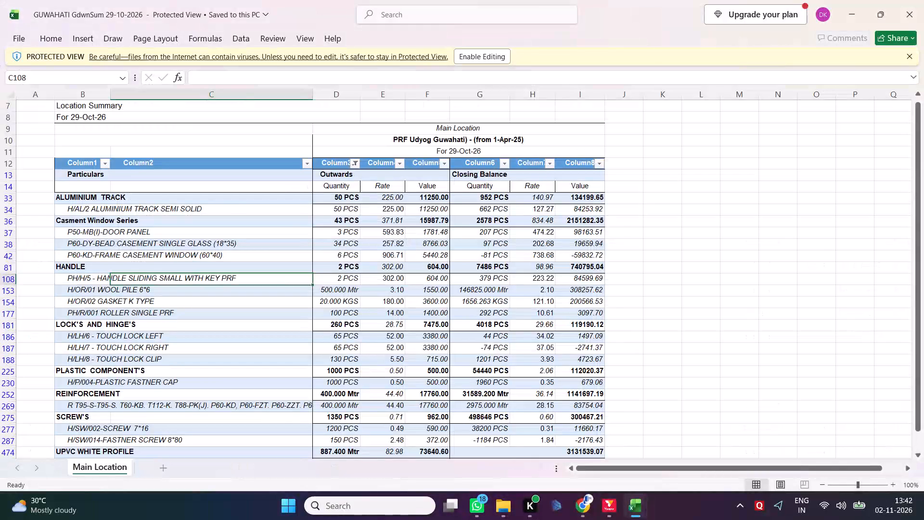
pyautogui.hotkey('alt', 'Tab')
pyautogui.scroll(2, 406, 238)
pyautogui.hotkey('alt', 'Tab')
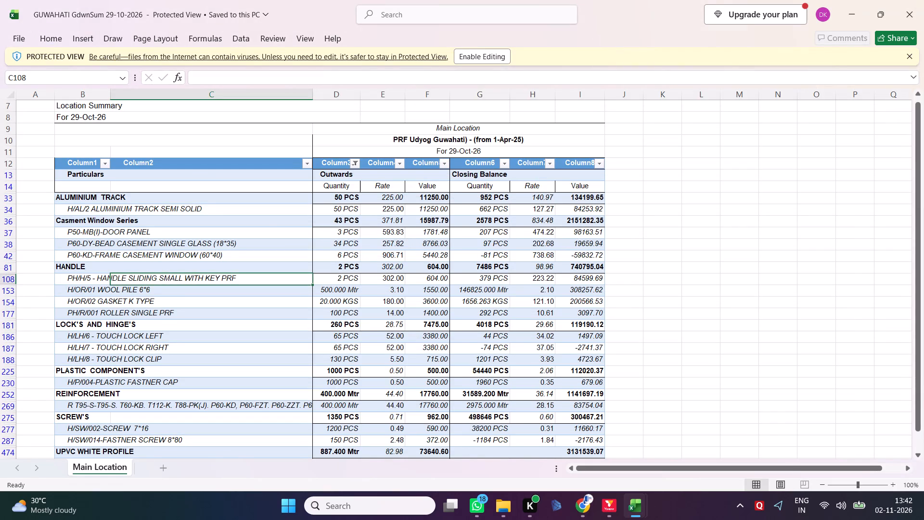
pyautogui.hotkey('alt', 'Tab')
pyautogui.scroll(1, 463, 270)
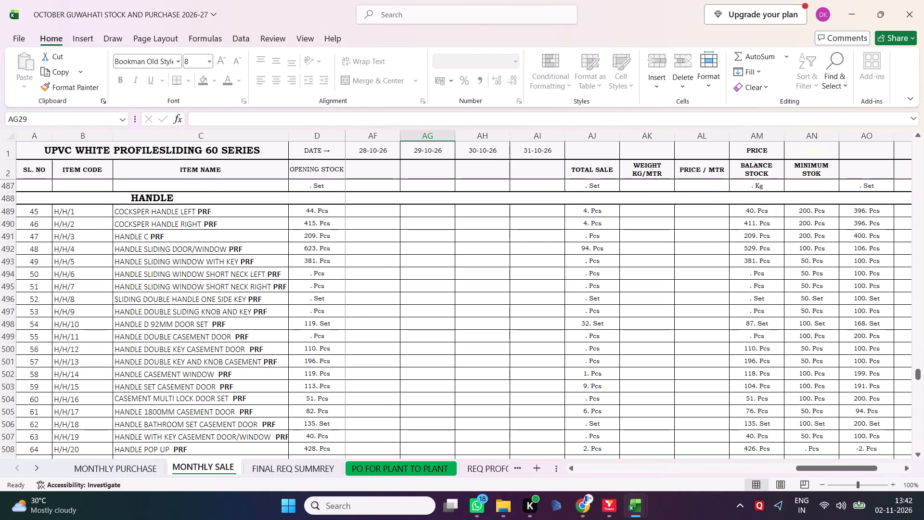
pyautogui.click(419, 264)
pyautogui.hotkey('alt', 'Tab')
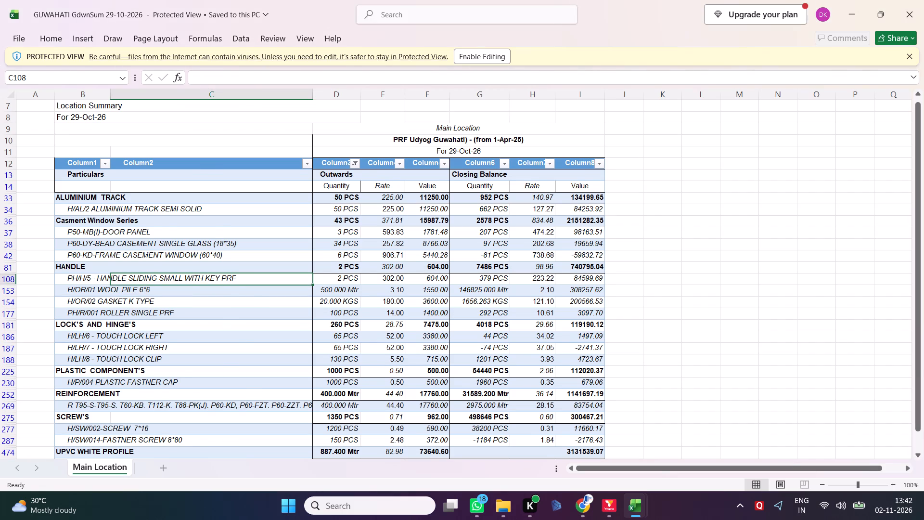
pyautogui.hotkey('alt', 'Tab')
pyautogui.press('2')
pyautogui.press('Return')
# Enter the summary's outward quantity as 1 roll under 29-10-26 for H/OR/01 WOOL PILE 6*6 in the OTHER'S section.
pyautogui.hotkey('alt', 'Tab')
pyautogui.press('Down')
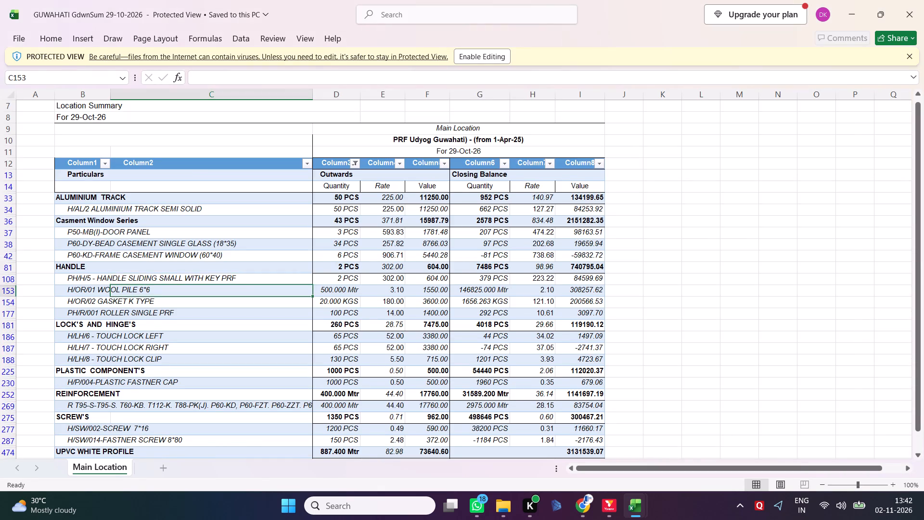
pyautogui.hotkey('alt', 'Tab')
pyautogui.scroll(-10, 419, 264)
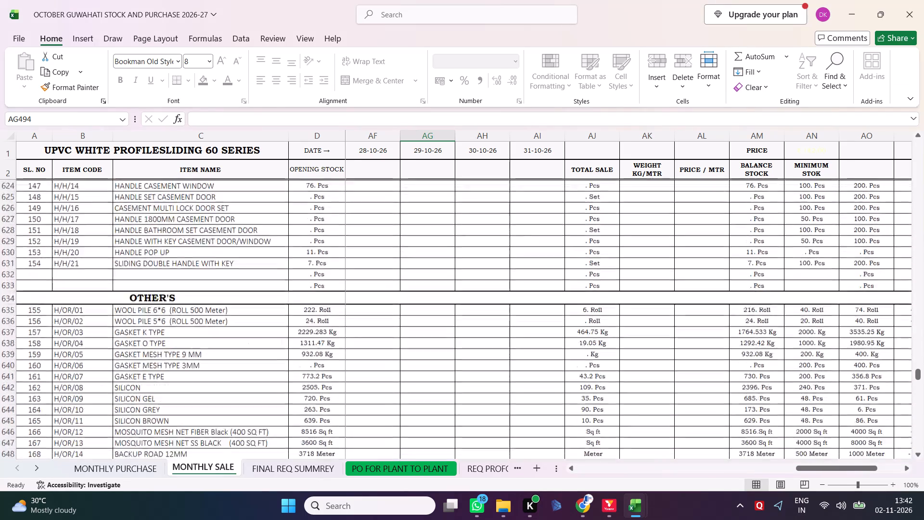
pyautogui.click(414, 278)
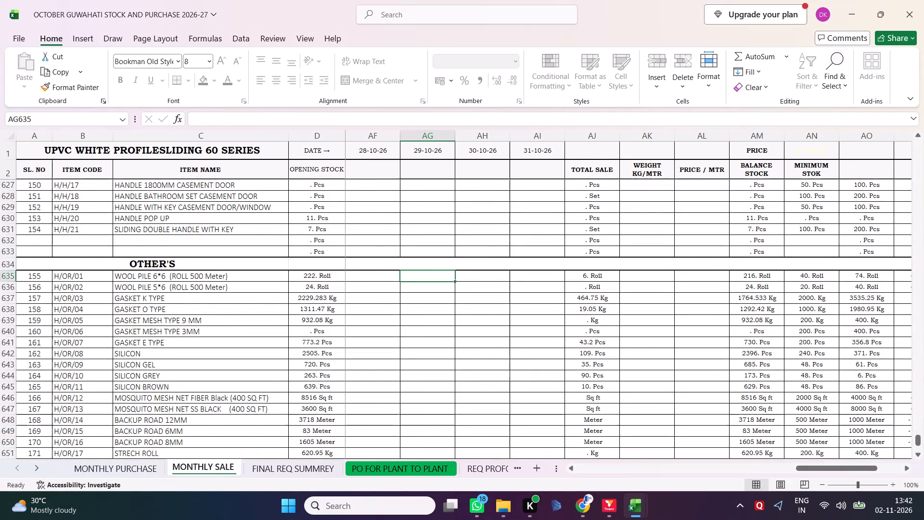
pyautogui.hotkey('alt', 'Tab')
pyautogui.hotkey('alt', 'Tab')
pyautogui.write('500')
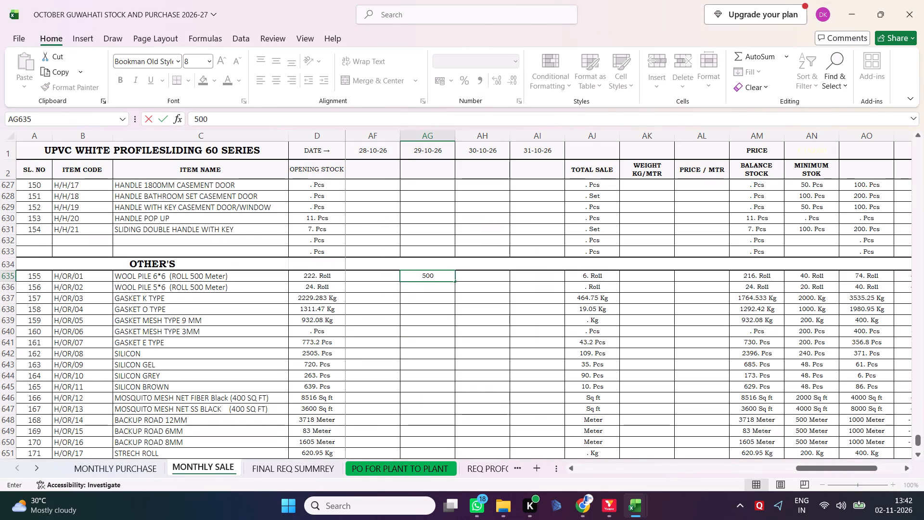
pyautogui.press('BackSpace')
pyautogui.press('BackSpace')
pyautogui.press('BackSpace')
pyautogui.press('1')
pyautogui.press('Return')
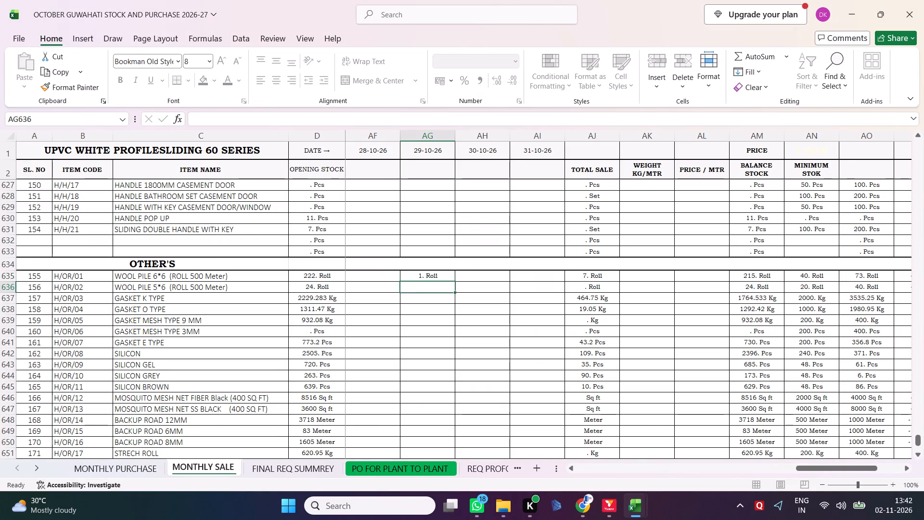
# Enter the summary's outward quantity of 20 under 29-10-26 for GASKET K TYPE in the OTHER'S section.
pyautogui.hotkey('alt', 'Tab')
pyautogui.press('Down')
pyautogui.hotkey('alt', 'Tab')
pyautogui.press('Down')
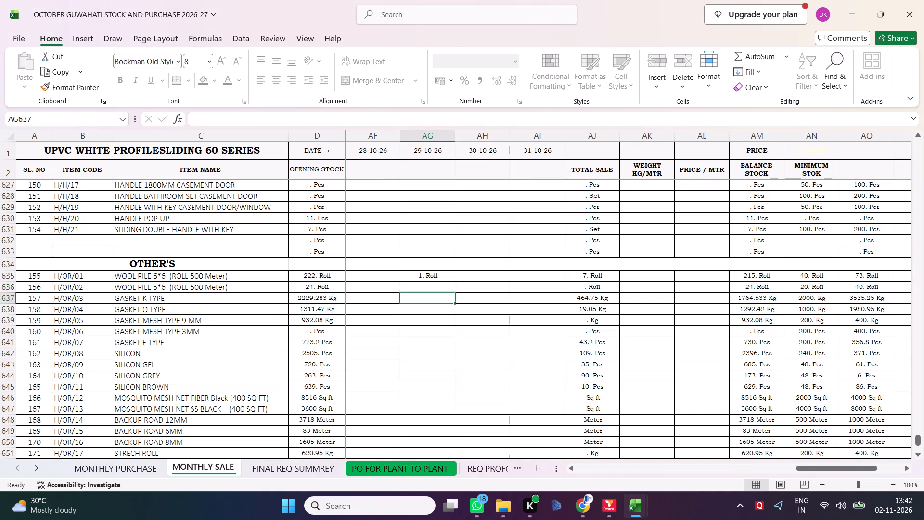
pyautogui.hotkey('alt', 'Tab')
pyautogui.hotkey('alt', 'Tab')
pyautogui.write('20')
pyautogui.press('Return')
# Enter the summary's outward quantity of 100 under 29-10-26 for H/R/01 ROLLER SINGLE in the ROLLER'S section.
pyautogui.hotkey('alt', 'Tab')
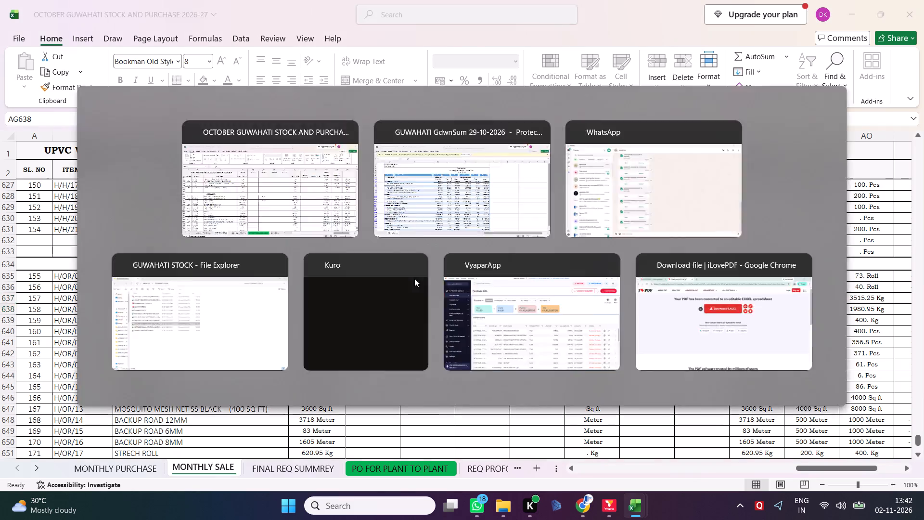
pyautogui.press('Down')
pyautogui.hotkey('alt', 'Tab')
pyautogui.scroll(6, 414, 278)
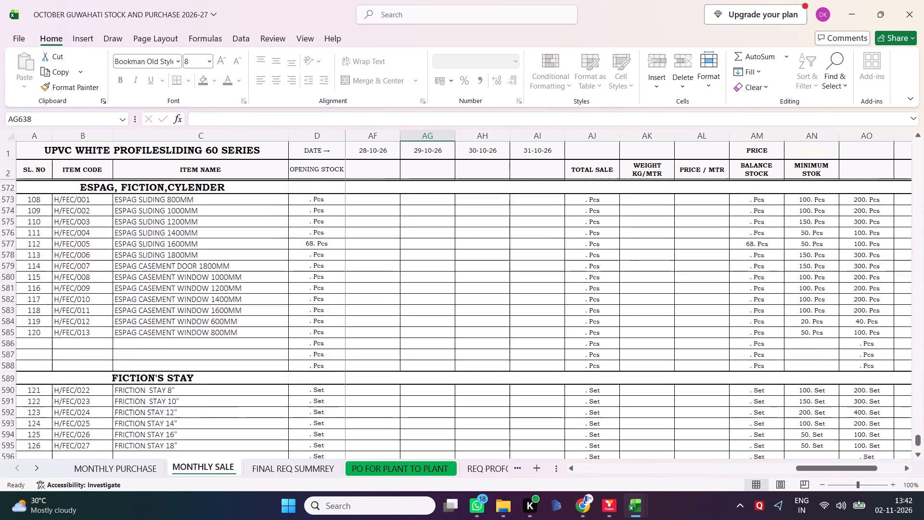
pyautogui.scroll(3, 414, 278)
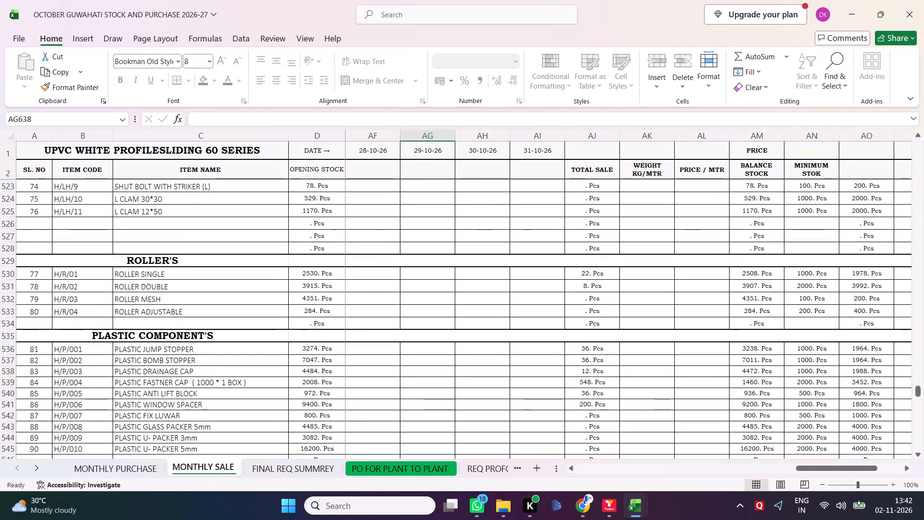
pyautogui.click(414, 276)
pyautogui.hotkey('alt', 'Tab')
pyautogui.hotkey('alt', 'Tab')
pyautogui.hotkey('alt', 'Tab')
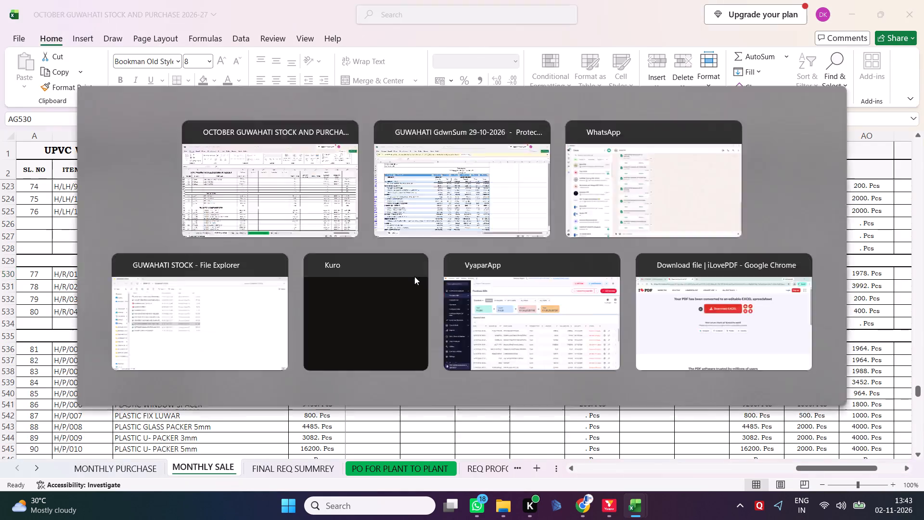
pyautogui.hotkey('alt', 'Tab')
pyautogui.hotkey('alt', 'Tab')
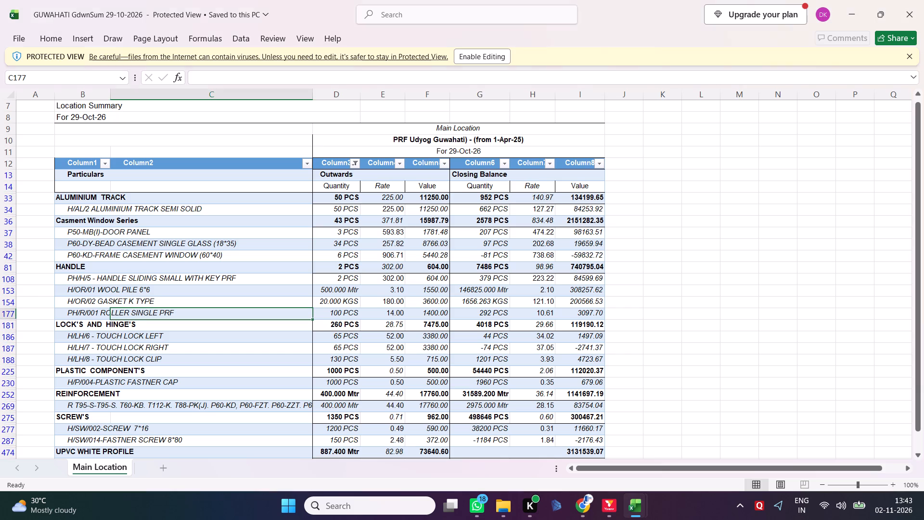
pyautogui.hotkey('alt', 'Tab')
pyautogui.write('100')
pyautogui.press('Return')
# Enter the summary's outward quantity of 65 under 29-10-26 for H/LH/6 TOUCH LOCK LEFT in the hinges and locks section.
pyautogui.hotkey('alt', 'Tab')
pyautogui.press('Down')
pyautogui.press('Down')
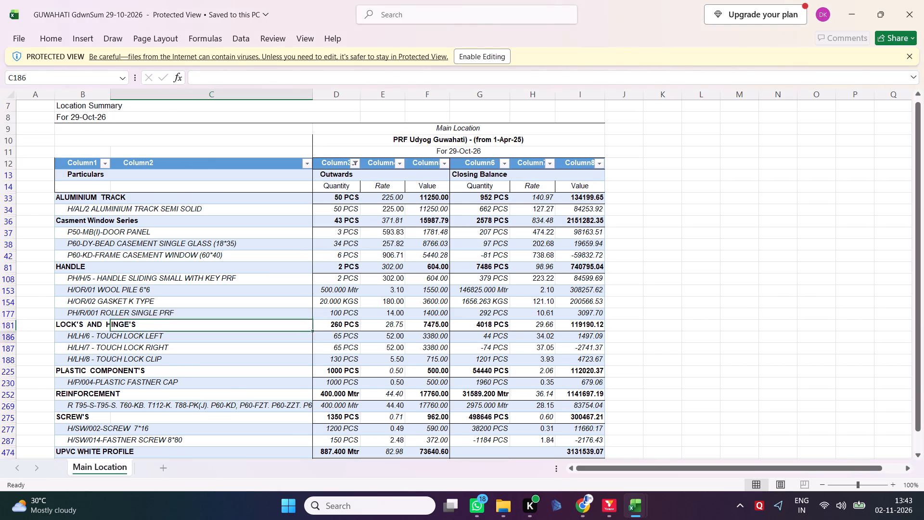
pyautogui.hotkey('alt', 'Tab')
pyautogui.scroll(2, 414, 276)
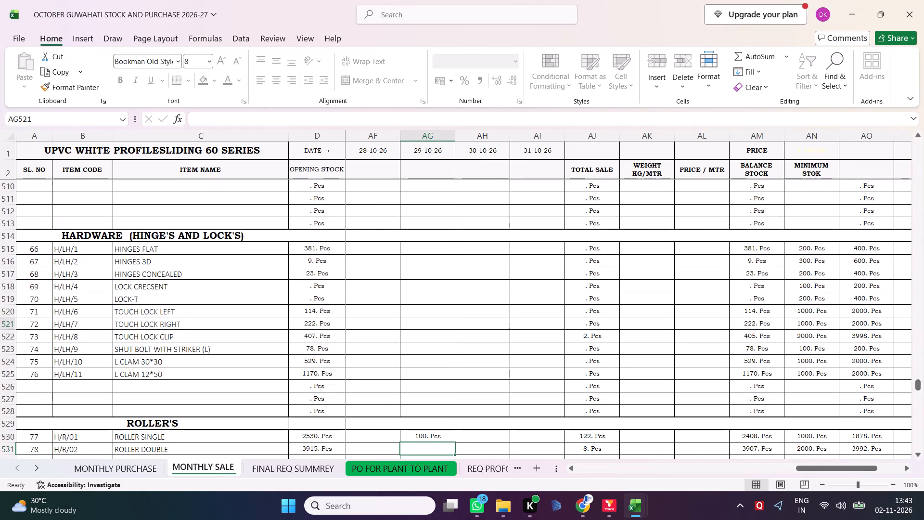
pyautogui.click(410, 322)
pyautogui.hotkey('alt', 'Tab')
pyautogui.hotkey('alt', 'Tab')
pyautogui.press('Up')
pyautogui.hotkey('alt', 'Tab')
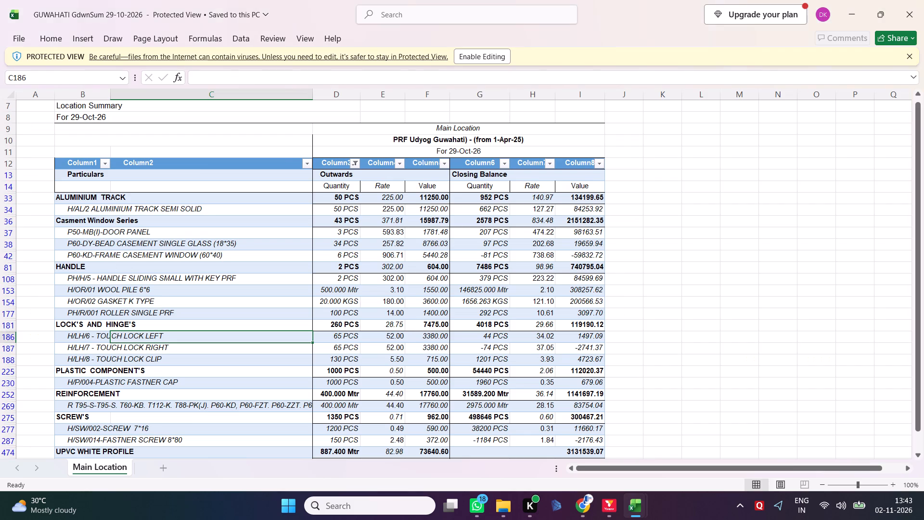
pyautogui.hotkey('alt', 'Tab')
pyautogui.write('65')
pyautogui.press('Return')
# Enter the summary's outward quantity of 65 under 29-10-26 for H/LH/7 TOUCH LOCK RIGHT.
pyautogui.hotkey('alt', 'Tab')
pyautogui.hotkey('alt', 'Tab')
pyautogui.press('Down')
pyautogui.press('Up')
pyautogui.hotkey('alt', 'Tab')
pyautogui.press('Down')
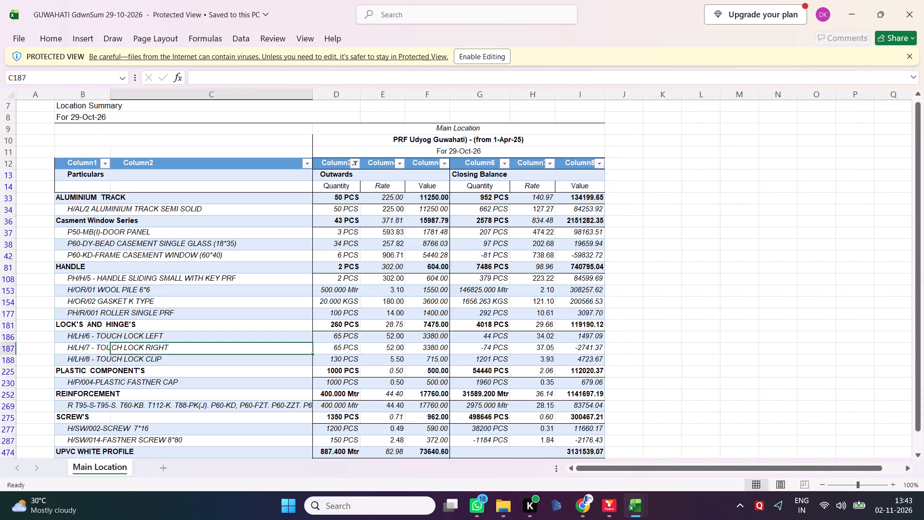
pyautogui.hotkey('alt', 'Tab')
pyautogui.write('65')
pyautogui.press('Return')
# Enter the summary's outward quantity of 130 under 29-10-26 for H/LH/8 TOUCH LOCK CLIP.
pyautogui.hotkey('alt', 'Tab')
pyautogui.press('Down')
pyautogui.hotkey('alt', 'Tab')
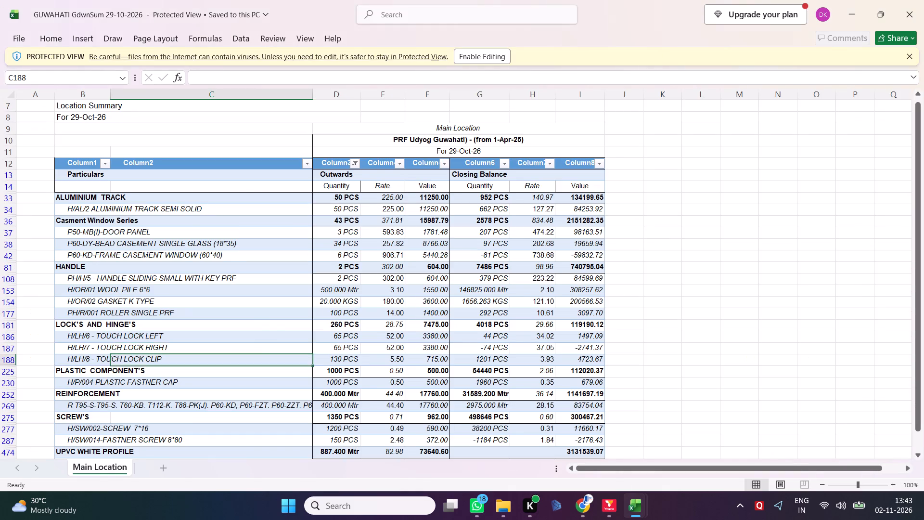
pyautogui.hotkey('alt', 'Tab')
pyautogui.hotkey('alt', 'Tab')
pyautogui.write('130')
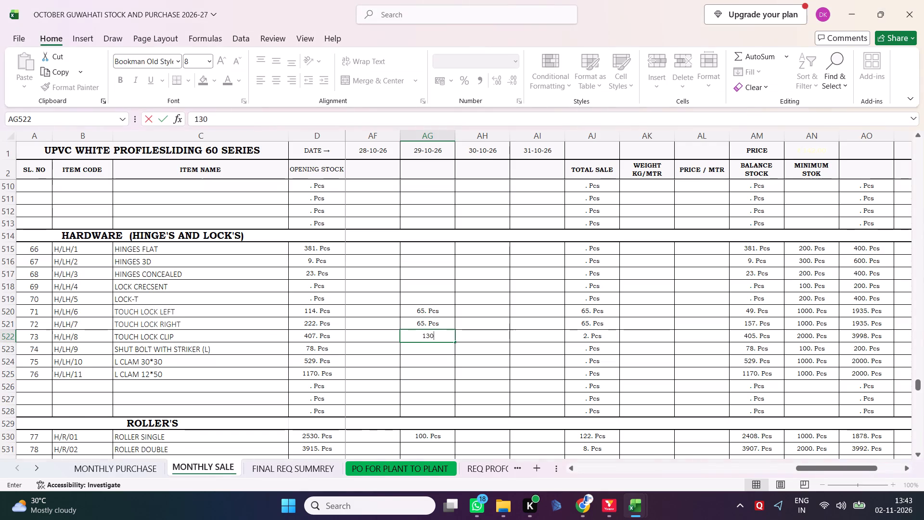
pyautogui.press('Return')
# Enter the summary's outward quantity of 1000 under 29-10-26 for H/P/004 PLASTIC FASTNER CAP in the PLASTIC COMPONENT'S section.
pyautogui.hotkey('alt', 'Tab')
pyautogui.press('Down')
pyautogui.press('Down')
pyautogui.hotkey('alt', 'Tab')
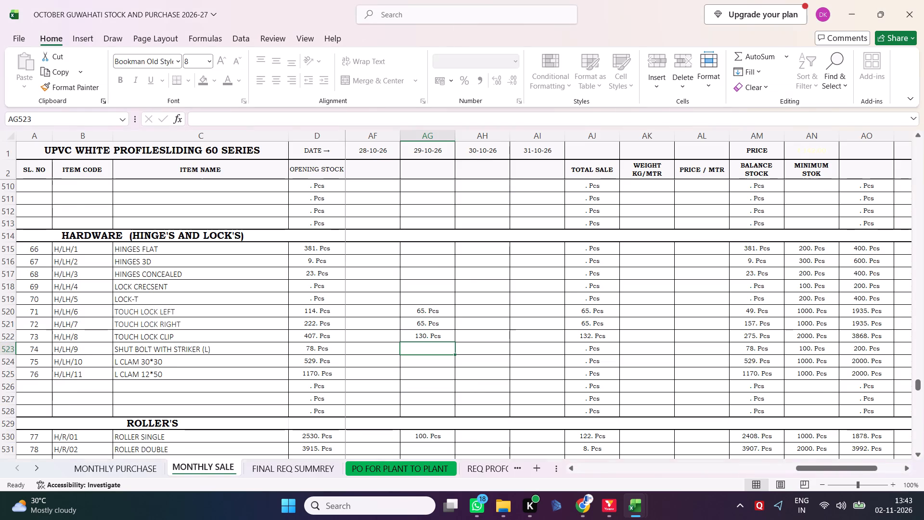
pyautogui.scroll(-3, 410, 322)
pyautogui.click(410, 351)
pyautogui.hotkey('alt', 'Tab')
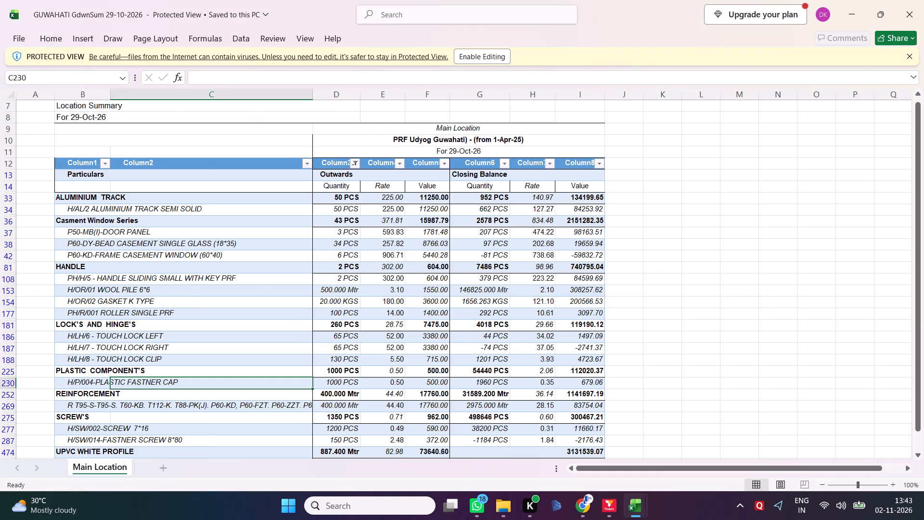
pyautogui.hotkey('alt', 'Tab')
pyautogui.press('Up')
pyautogui.press('Up')
pyautogui.press('Up')
pyautogui.press('Up')
pyautogui.press('Down')
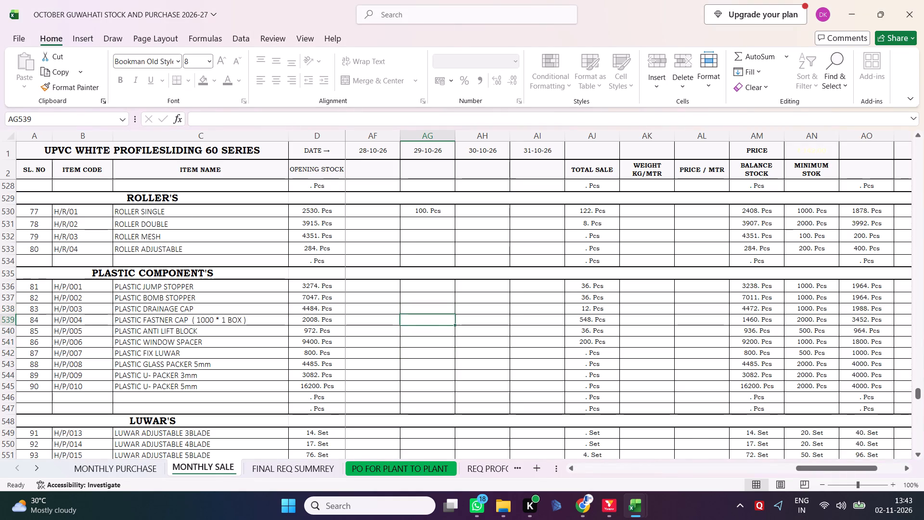
pyautogui.hotkey('alt', 'Tab')
pyautogui.hotkey('alt', 'Tab')
pyautogui.write('1000')
pyautogui.press('Return')
# Enter the summary's outward quantity of 400 under 29-10-26 for R T95-S in the REINFORCEMENT section.
pyautogui.hotkey('alt', 'Tab')
pyautogui.press('Down')
pyautogui.press('Down')
pyautogui.hotkey('alt', 'Tab')
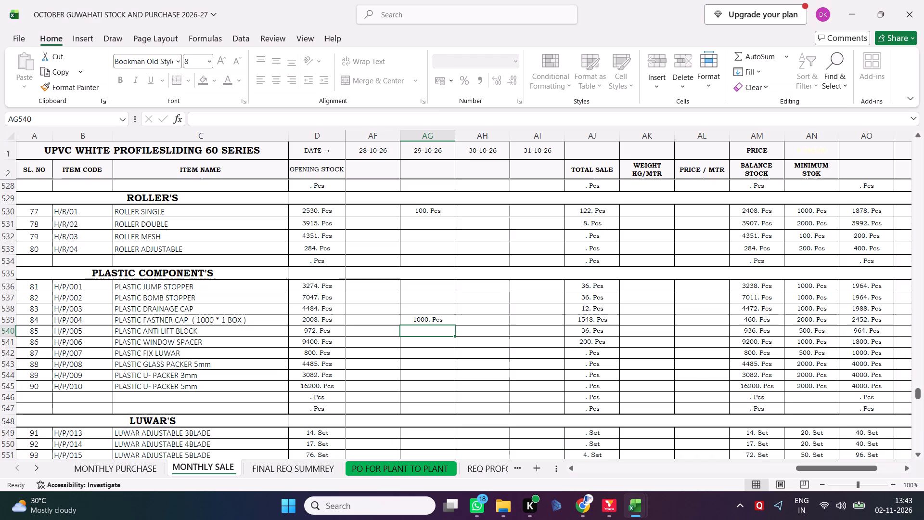
pyautogui.scroll(10, 410, 351)
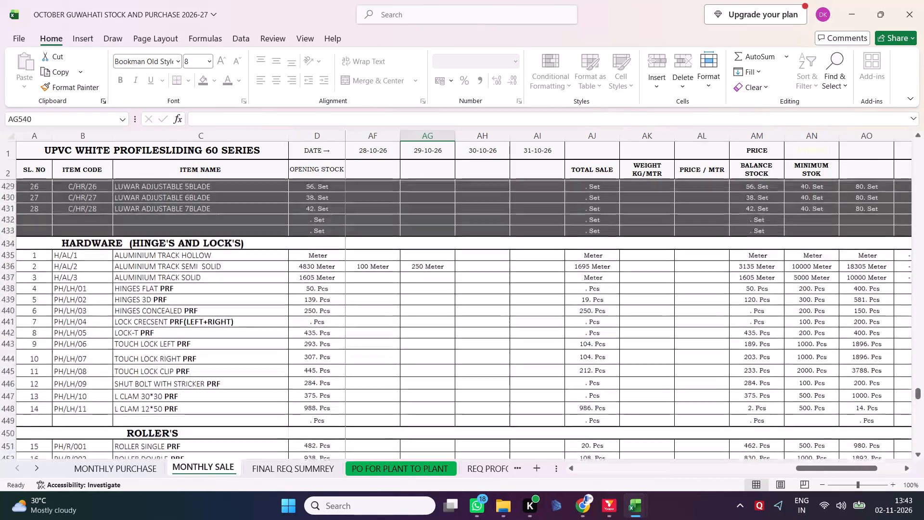
pyautogui.scroll(8, 410, 351)
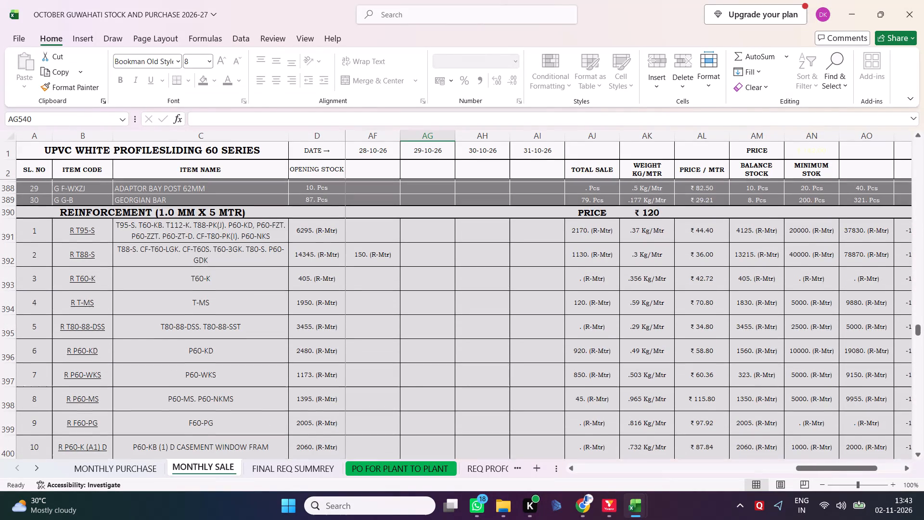
pyautogui.click(450, 204)
pyautogui.press('Down')
pyautogui.hotkey('alt', 'Tab')
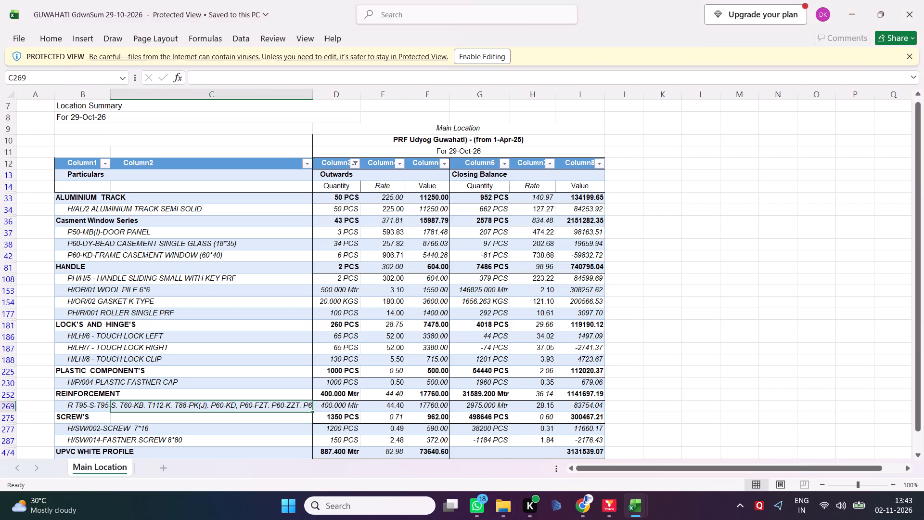
pyautogui.hotkey('alt', 'Tab')
pyautogui.press('Down')
pyautogui.hotkey('alt', 'Tab')
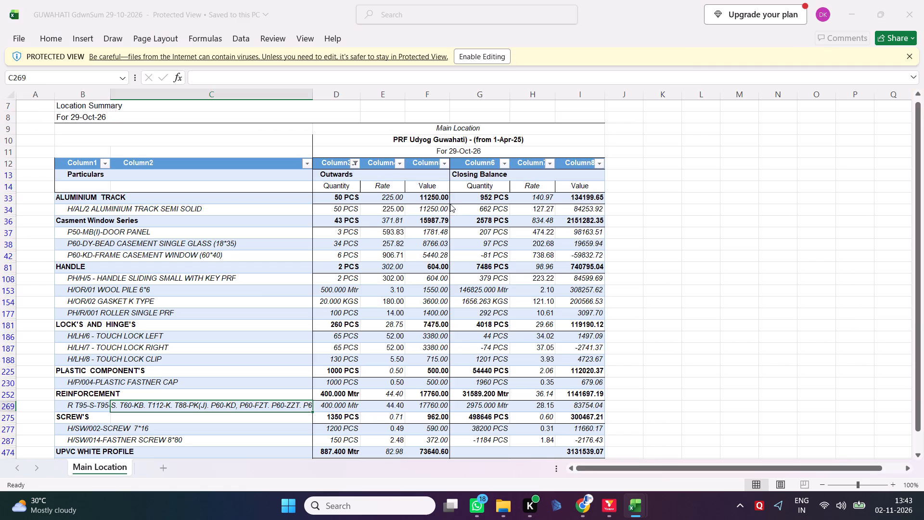
pyautogui.hotkey('alt', 'Tab')
pyautogui.press('Up')
pyautogui.hotkey('alt', 'Tab')
pyautogui.hotkey('alt', 'Tab')
pyautogui.write('400')
pyautogui.press('Return')
# Enter the summary's outward quantity as 1 box under 29-10-26 for H/SW/002 SCREW 7*16 in the SCREW'S section.
pyautogui.hotkey('alt', 'Tab')
pyautogui.press('Down')
pyautogui.hotkey('alt', 'Tab')
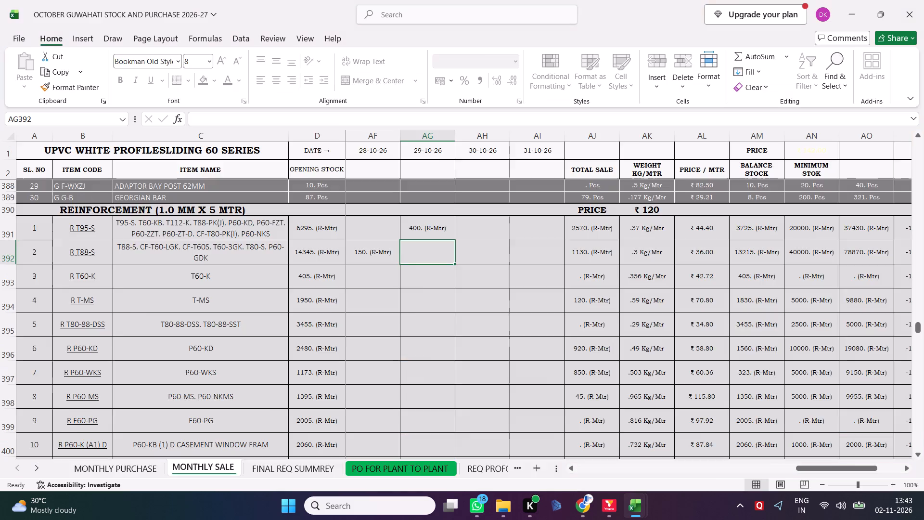
pyautogui.hotkey('alt', 'Tab')
pyautogui.press('Down')
pyautogui.hotkey('alt', 'Tab')
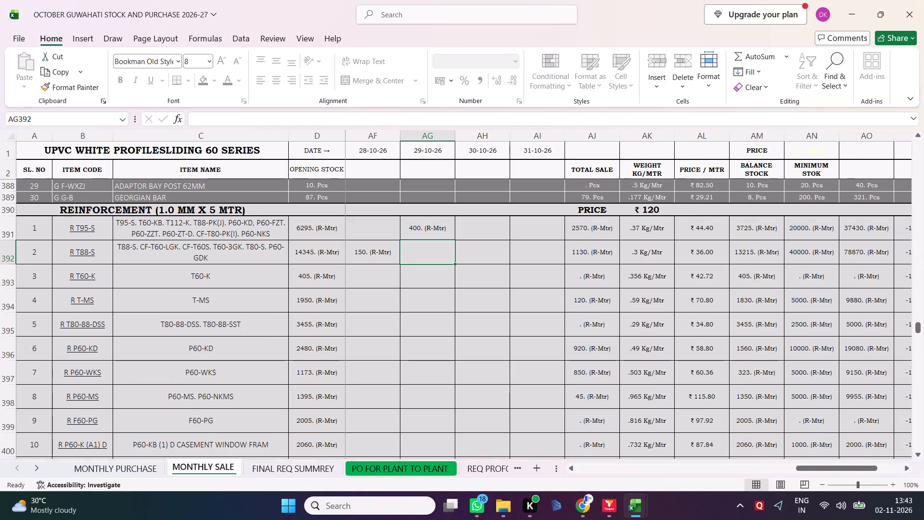
pyautogui.scroll(-14, 433, 343)
pyautogui.scroll(2, 433, 343)
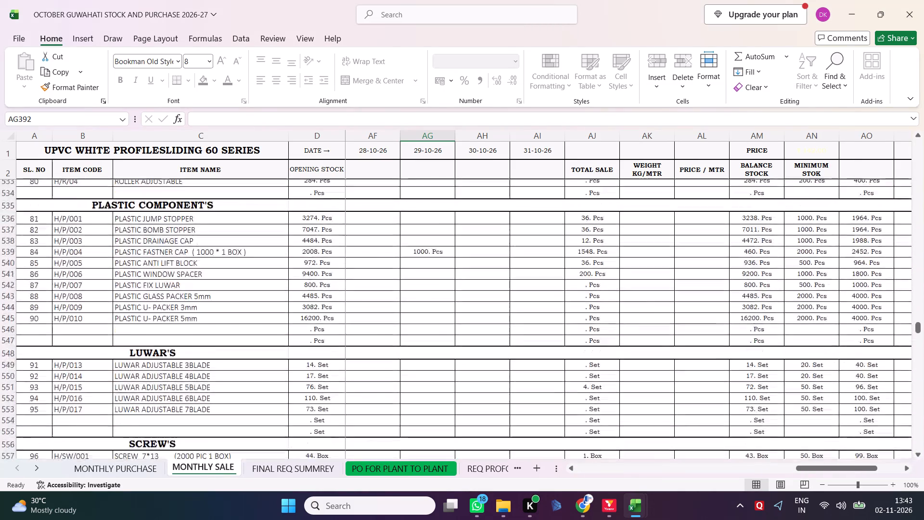
pyautogui.scroll(3, 433, 343)
pyautogui.scroll(-2, 433, 343)
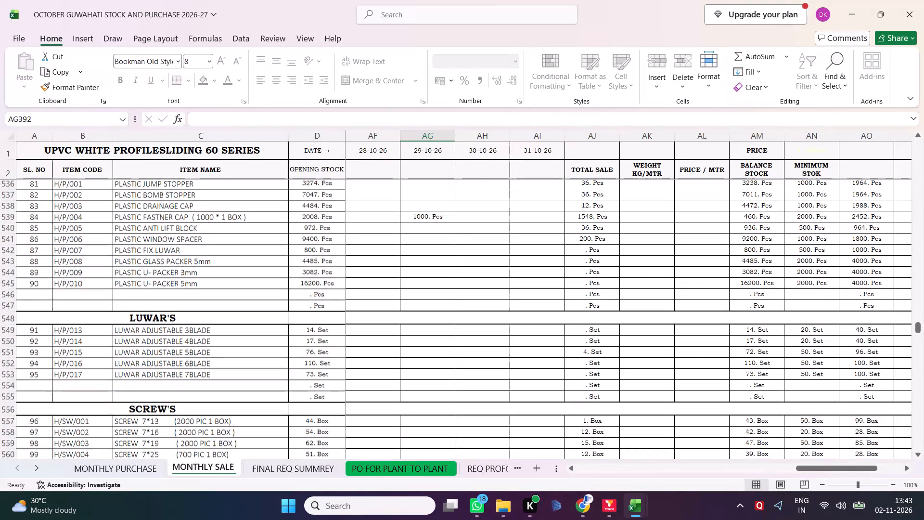
pyautogui.scroll(-3, 433, 343)
pyautogui.keyDown('alt'); pyautogui.click(433, 294); pyautogui.keyUp('alt')
pyautogui.hotkey('alt', 'Tab')
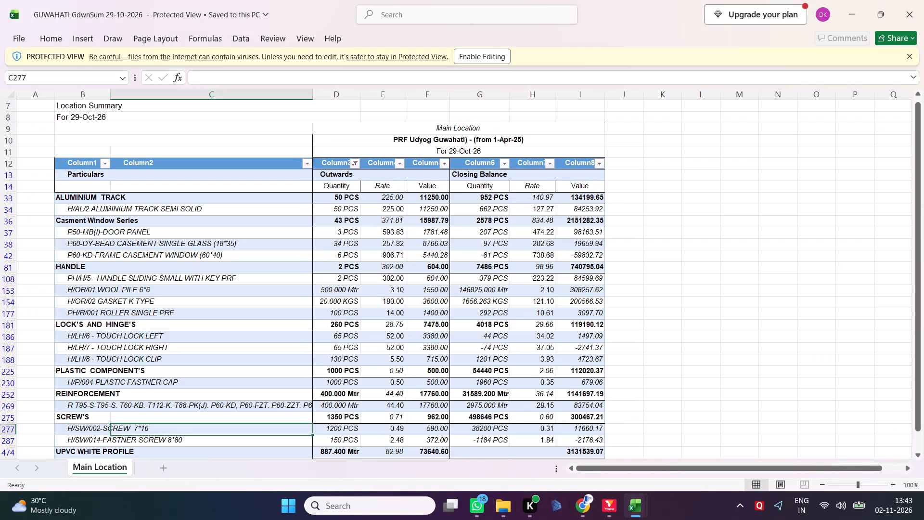
pyautogui.scroll(-3, 433, 294)
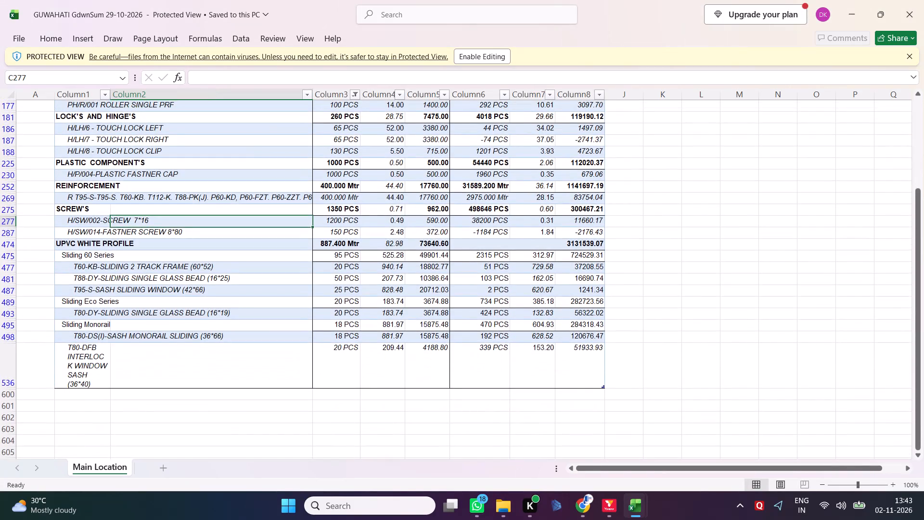
pyautogui.hotkey('alt', 'Tab')
pyautogui.press('Up')
pyautogui.hotkey('alt', 'Tab')
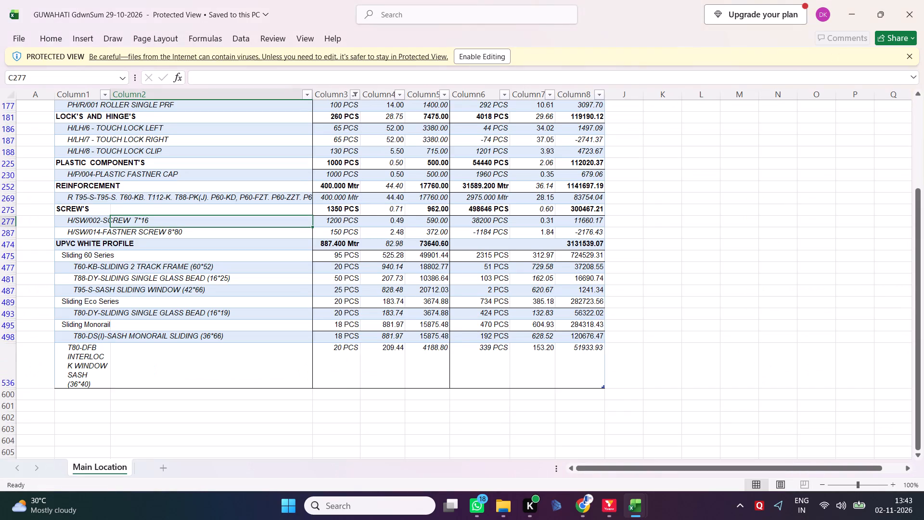
pyautogui.hotkey('alt', 'Tab')
pyautogui.press('1')
pyautogui.press('Return')
# Enter the summary's outward quantity as 1 box under 29-10-26 for H/SW/014 FASTNER SCREW 8*80 in the SCREW'S section.
pyautogui.hotkey('alt', 'Tab')
pyautogui.press('Down')
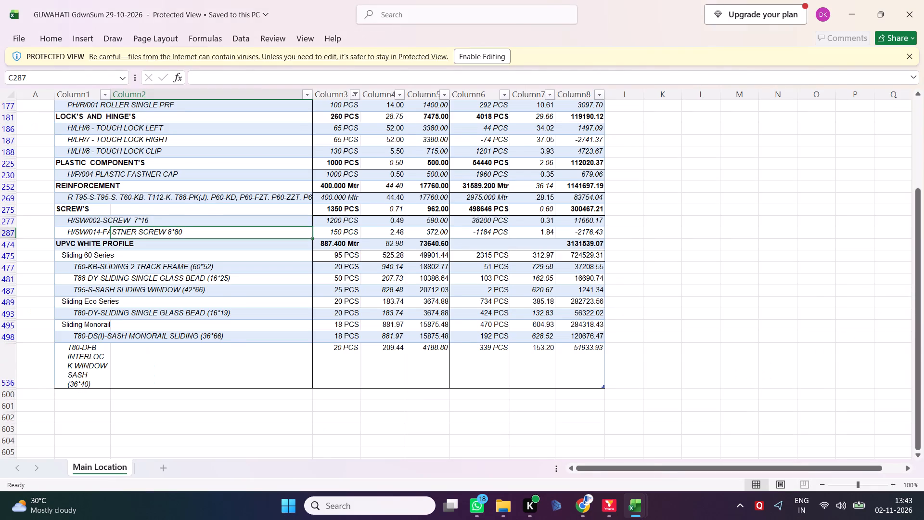
pyautogui.hotkey('alt', 'Tab')
pyautogui.press('Down')
pyautogui.press('Down')
pyautogui.press('Down')
pyautogui.press('Down')
pyautogui.press('Down')
pyautogui.press('Down')
pyautogui.press('Down')
pyautogui.press('Down')
pyautogui.press('Down')
pyautogui.press('Up')
pyautogui.press('Down')
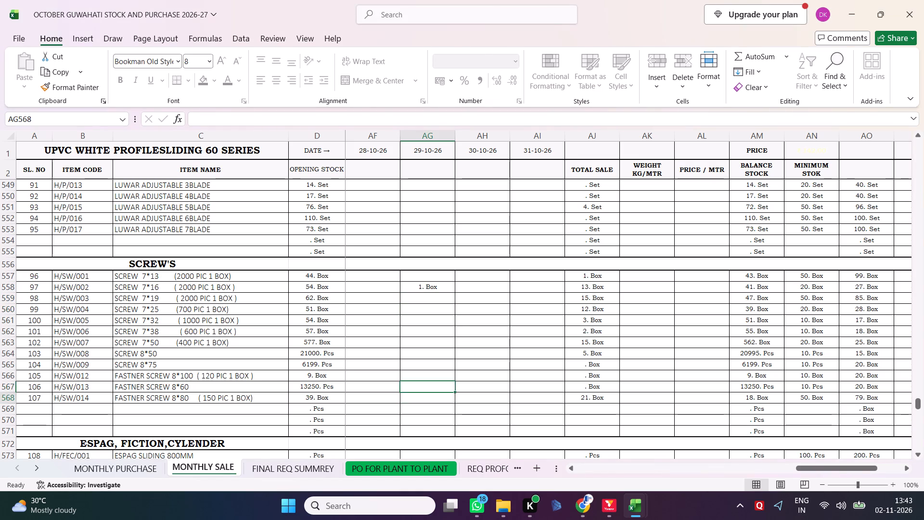
pyautogui.hotkey('alt', 'Tab')
pyautogui.hotkey('alt', 'Tab')
pyautogui.press('1')
pyautogui.press('Return')
# Enter the summary's outward quantity of 20 under 29-10-26 for Y T 60-KB SLIDING 2 TRACK FRAME in the Y SERIES PROFILE section.
pyautogui.hotkey('alt', 'Tab')
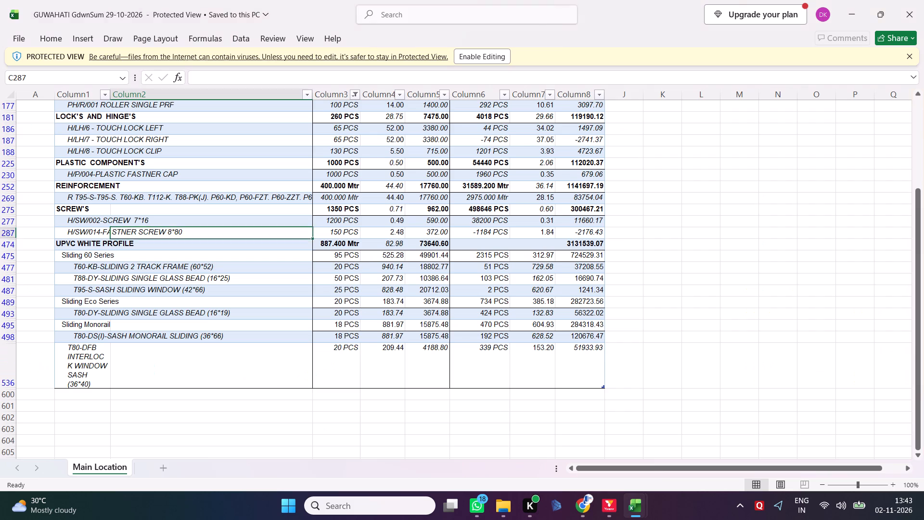
pyautogui.press('Down')
pyautogui.press('Down')
pyautogui.press('Down')
pyautogui.hotkey('alt', 'Tab')
pyautogui.scroll(7, 433, 294)
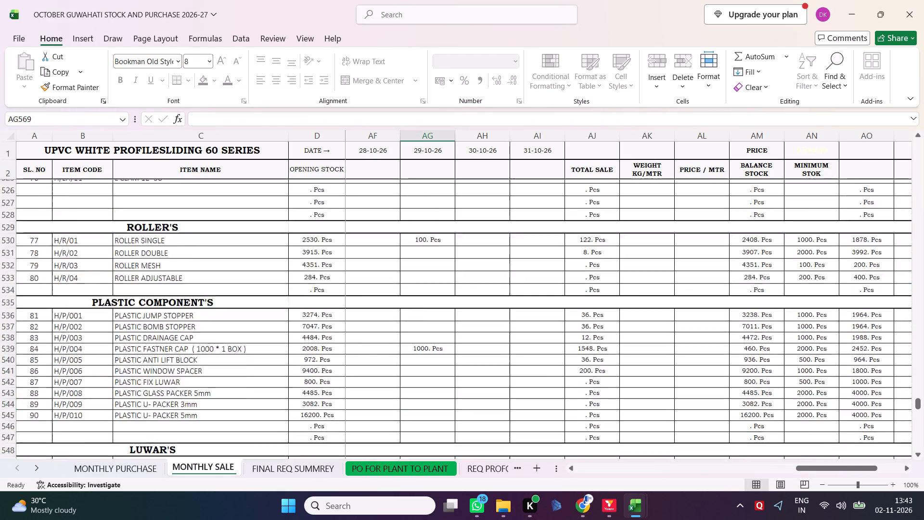
pyautogui.scroll(12, 433, 294)
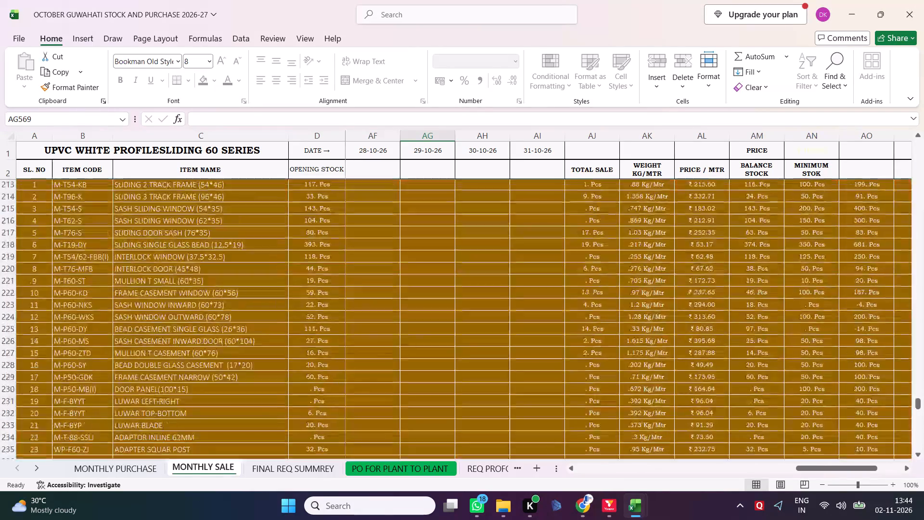
pyautogui.scroll(2, 433, 294)
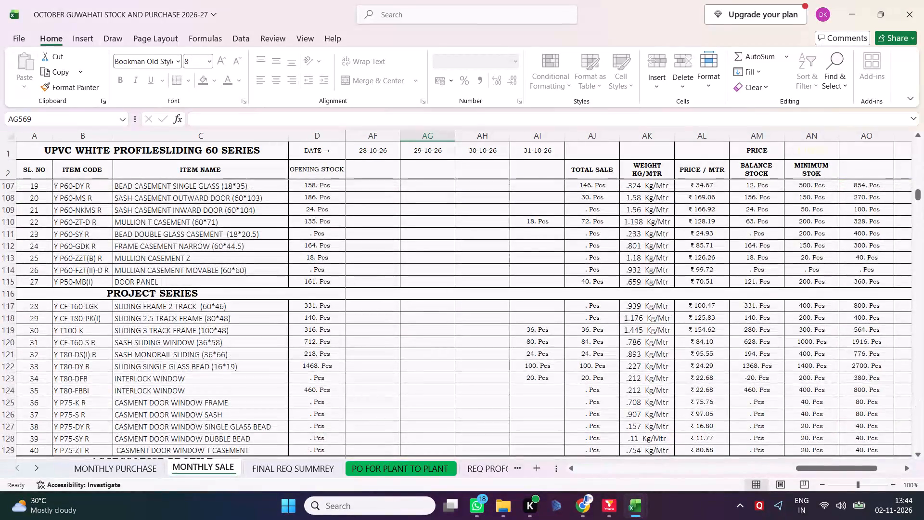
pyautogui.scroll(1, 446, 238)
pyautogui.click(431, 219)
pyautogui.hotkey('alt', 'Tab')
pyautogui.hotkey('alt', 'Tab')
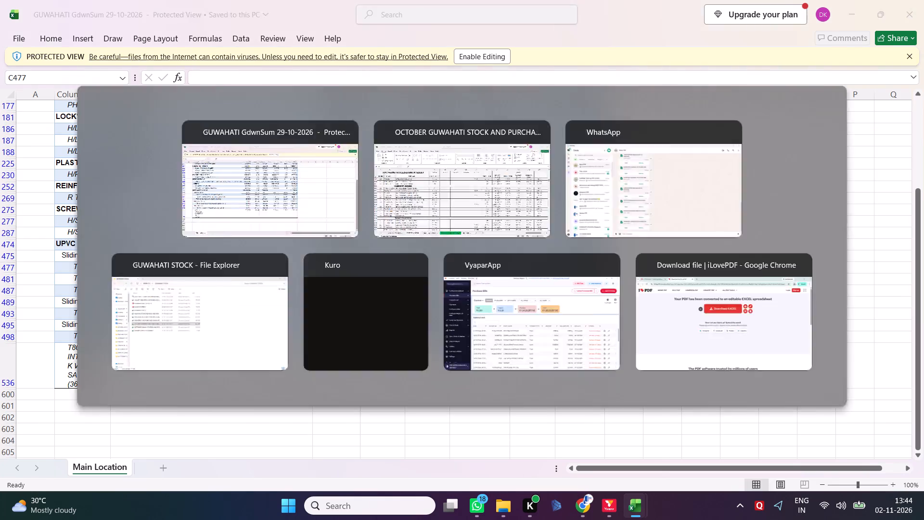
pyautogui.press('Up')
pyautogui.press('Up')
pyautogui.press('Up')
pyautogui.press('Up')
pyautogui.press('Up')
pyautogui.press('Up')
pyautogui.press('Up')
pyautogui.press('Up')
pyautogui.press('Up')
pyautogui.press('Up')
pyautogui.press('Up')
pyautogui.press('Up')
pyautogui.press('Up')
pyautogui.press('Up')
pyautogui.press('Up')
pyautogui.press('Up')
pyautogui.press('Down')
pyautogui.press('Down')
pyautogui.press('Down')
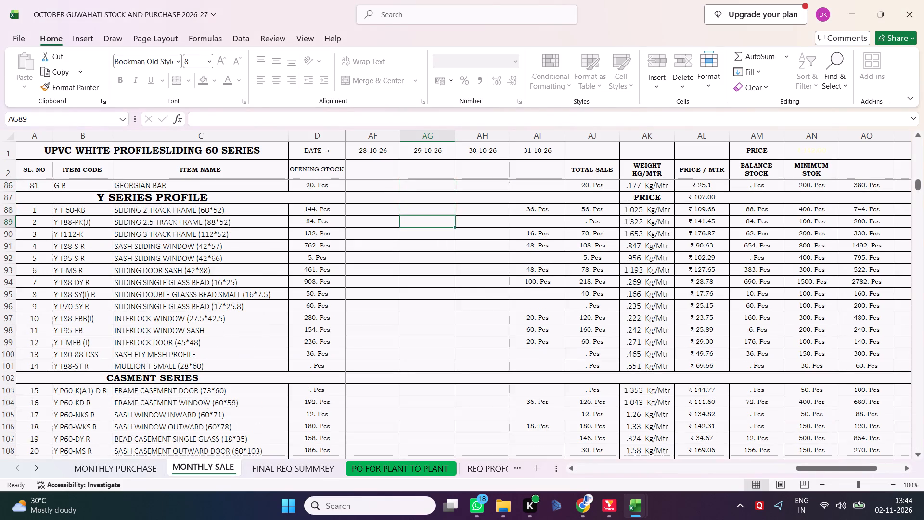
pyautogui.hotkey('alt', 'Tab')
pyautogui.hotkey('alt', 'Tab')
pyautogui.press('Up')
pyautogui.hotkey('alt', 'Tab')
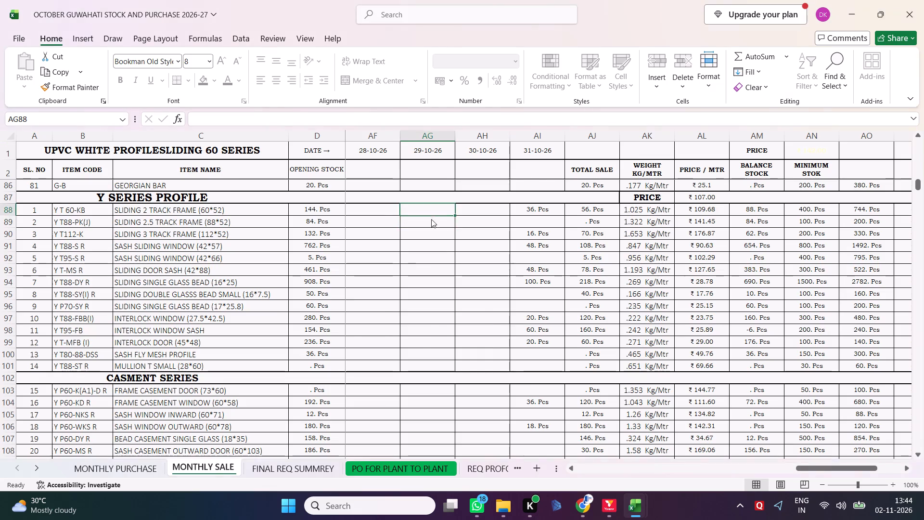
pyautogui.hotkey('alt', 'Tab')
pyautogui.write('20')
pyautogui.press('Return')
# Enter the summary's outward quantity of 50 under 29-10-26 for Y T88-DY R SLIDING SINGLE GLASS BEAD (16*25).
pyautogui.hotkey('alt', 'Tab')
pyautogui.press('Down')
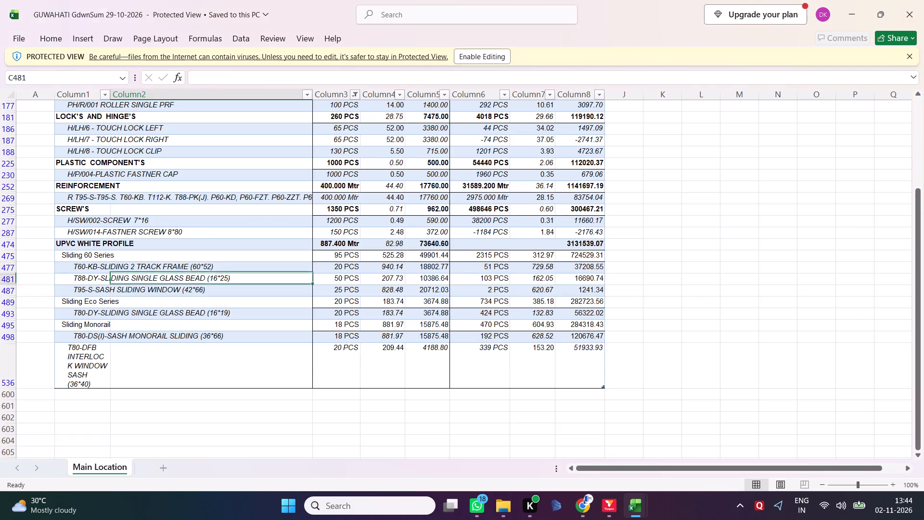
pyautogui.hotkey('alt', 'Tab')
pyautogui.press('Down')
pyautogui.press('Down')
pyautogui.press('Down')
pyautogui.press('Down')
pyautogui.press('Down')
pyautogui.hotkey('alt', 'Tab')
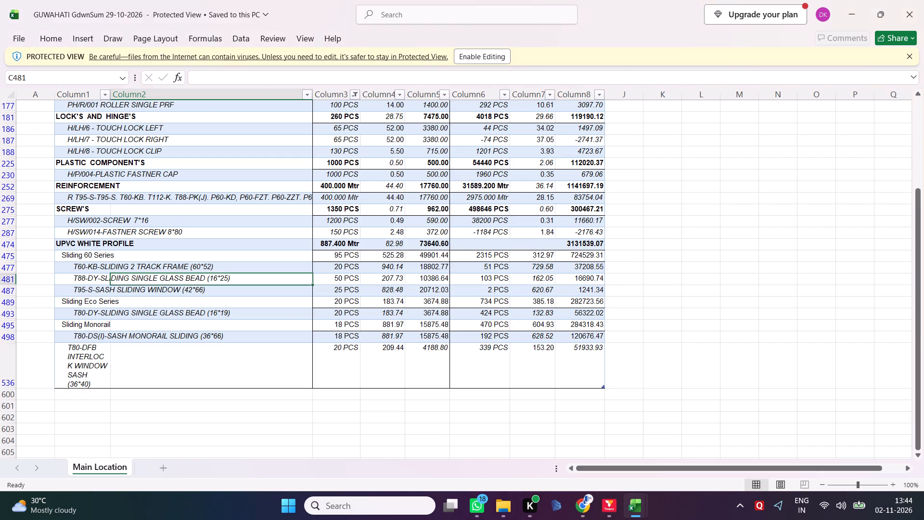
pyautogui.hotkey('alt', 'Tab')
pyautogui.write('50')
pyautogui.press('Return')
# Enter the summary's outward quantity of 25 under 29-10-26 for Y T95-S R SASH SLIDING WINDOW (42*66).
pyautogui.hotkey('alt', 'Tab')
pyautogui.press('Down')
pyautogui.hotkey('alt', 'Tab')
pyautogui.press('Up')
pyautogui.press('Up')
pyautogui.press('Up')
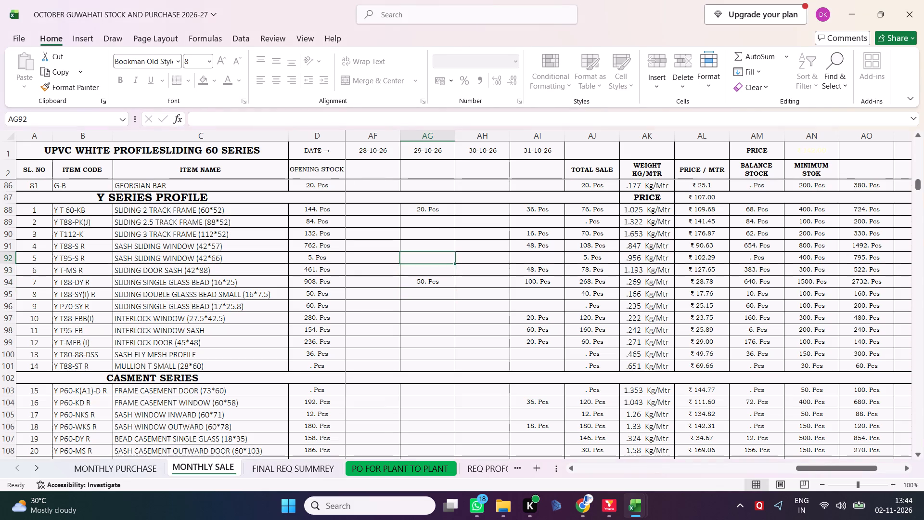
pyautogui.hotkey('alt', 'Tab')
pyautogui.hotkey('alt', 'Tab')
pyautogui.write('25')
pyautogui.press('Return')
# Enter the summary's outward quantity of 20 under 29-10-26 for Y T80-DY R SLIDING SINGLE GLASS BEAD (16*19) in the PROJECT SERIES section.
pyautogui.hotkey('alt', 'Tab')
pyautogui.press('Down')
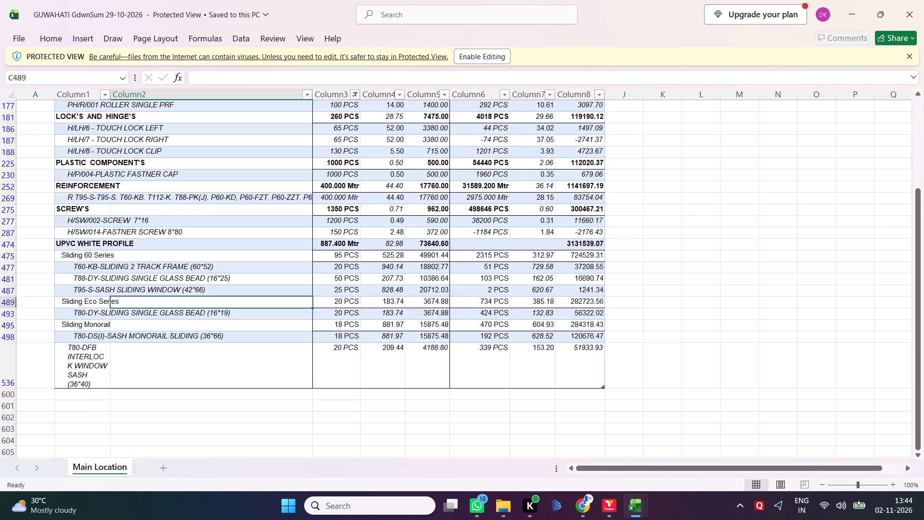
pyautogui.hotkey('alt', 'Tab')
pyautogui.hotkey('alt', 'Tab')
pyautogui.press('Down')
pyautogui.hotkey('alt', 'Tab')
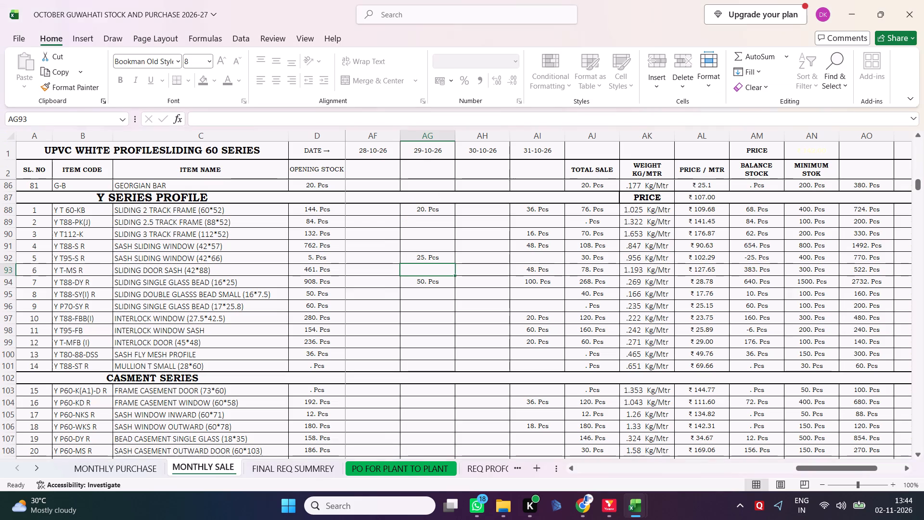
pyautogui.press('Down')
pyautogui.press('Down')
pyautogui.hotkey('alt', 'Tab')
pyautogui.hotkey('alt', 'Tab')
pyautogui.press('Down')
pyautogui.press('Down')
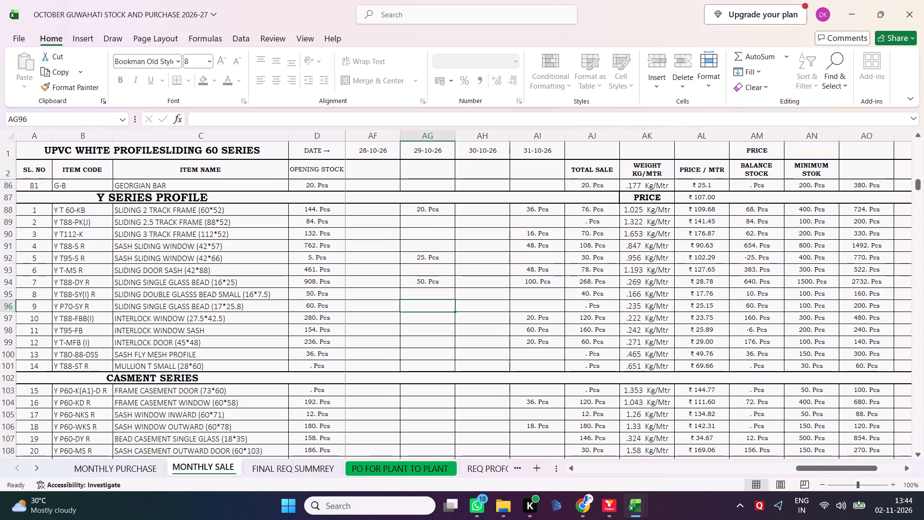
pyautogui.hotkey('alt', 'Tab')
pyautogui.hotkey('alt', 'Tab')
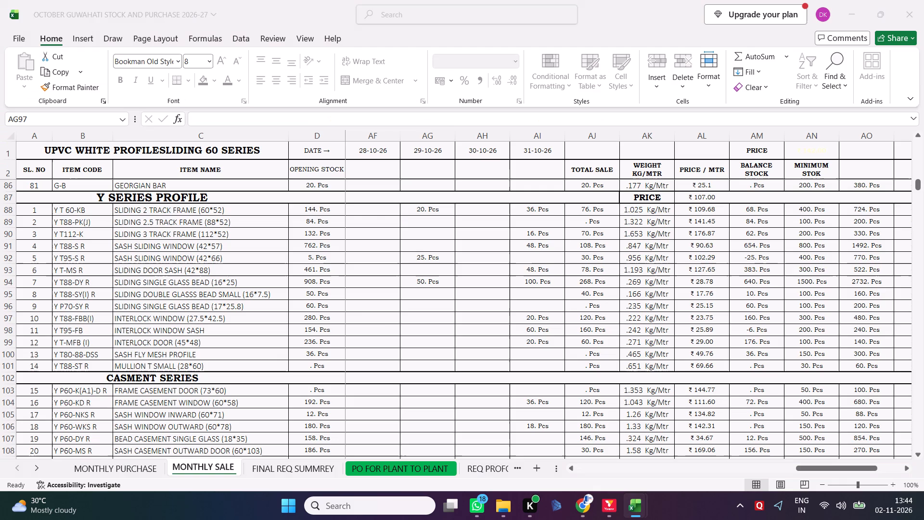
pyautogui.press('Down')
pyautogui.press('Down')
pyautogui.press('Down')
pyautogui.press('Down')
pyautogui.hotkey('alt', 'Tab')
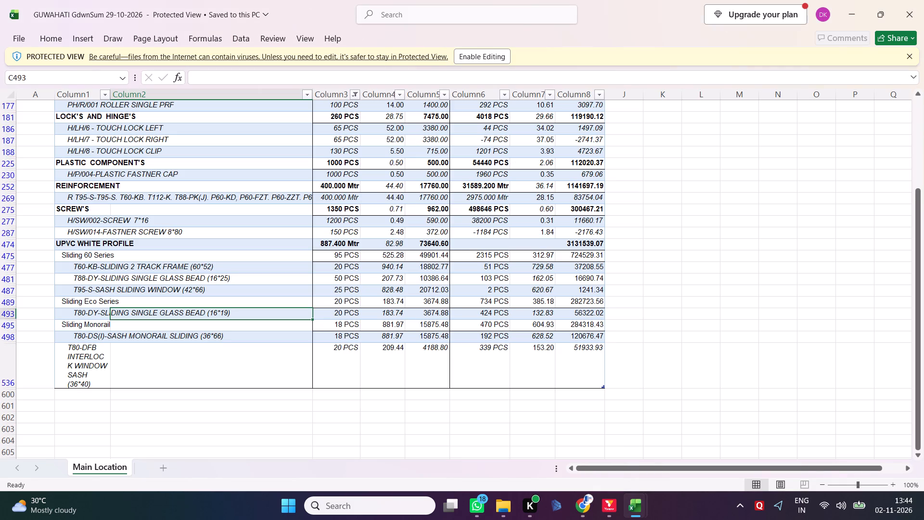
pyautogui.press('Down')
pyautogui.press('Up')
pyautogui.hotkey('alt', 'Tab')
pyautogui.hotkey('alt', 'Tab')
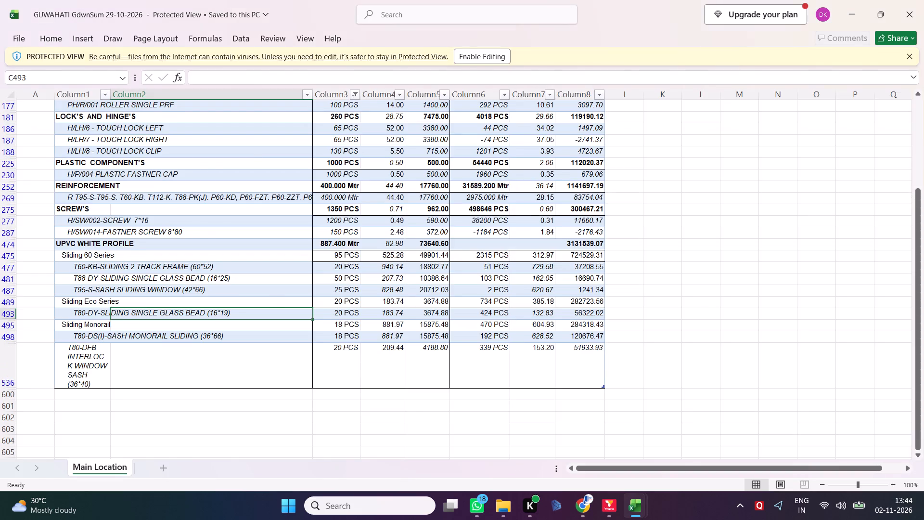
pyautogui.hotkey('alt', 'Tab')
pyautogui.press('Down')
pyautogui.press('Down')
pyautogui.press('Down')
pyautogui.press('Down')
pyautogui.press('Down')
pyautogui.press('Down')
pyautogui.press('Down')
pyautogui.press('Down')
pyautogui.press('Down')
pyautogui.press('Down')
pyautogui.press('Down')
pyautogui.press('Down')
pyautogui.press('Down')
pyautogui.press('Down')
pyautogui.press('Down')
pyautogui.press('Down')
pyautogui.press('Down')
pyautogui.press('Down')
pyautogui.press('Down')
pyautogui.press('Down')
pyautogui.press('Up')
pyautogui.press('Up')
pyautogui.press('Up')
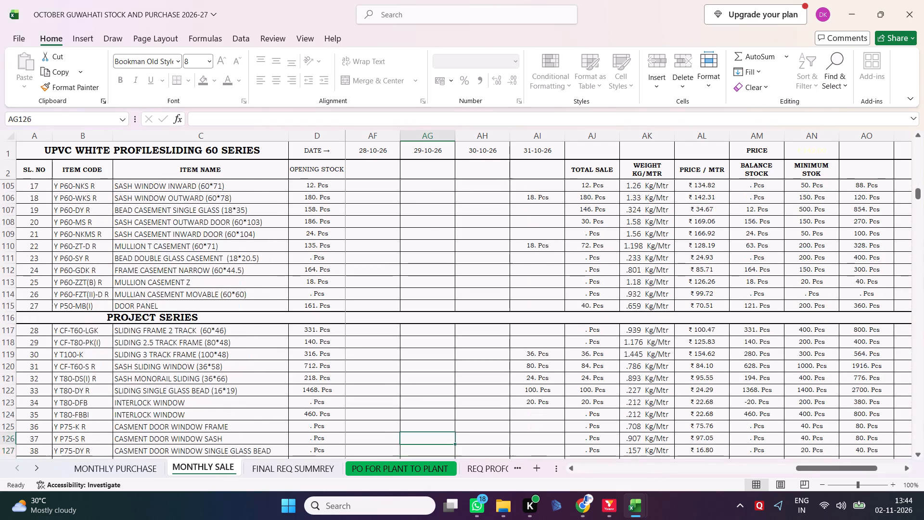
pyautogui.press('Up')
pyautogui.press('Up')
pyautogui.hotkey('alt', 'Tab')
pyautogui.hotkey('alt', 'Tab')
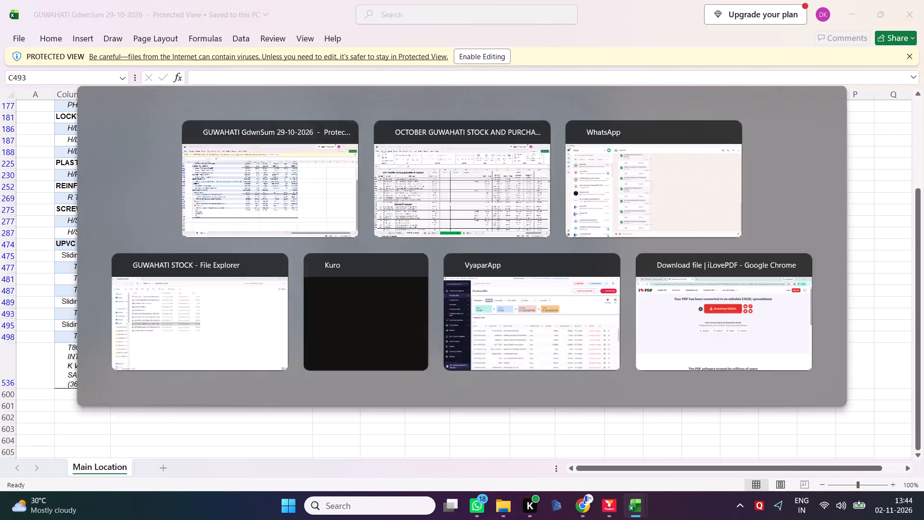
pyautogui.write('20')
pyautogui.press('Return')
# Enter the summary's outward quantity of 18 under 29-10-26 for Y T80-DS(I) R SASH MONORAIL SLIDING (36*66).
pyautogui.hotkey('alt', 'Tab')
pyautogui.press('Down')
pyautogui.hotkey('alt', 'Tab')
pyautogui.press('Down')
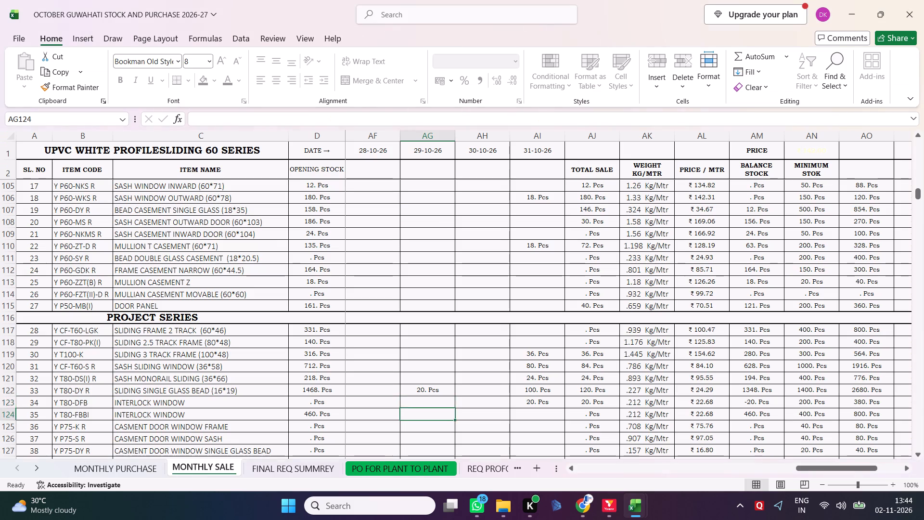
pyautogui.press('Up')
pyautogui.press('Up')
pyautogui.press('Up')
pyautogui.hotkey('alt', 'Tab')
pyautogui.press('Down')
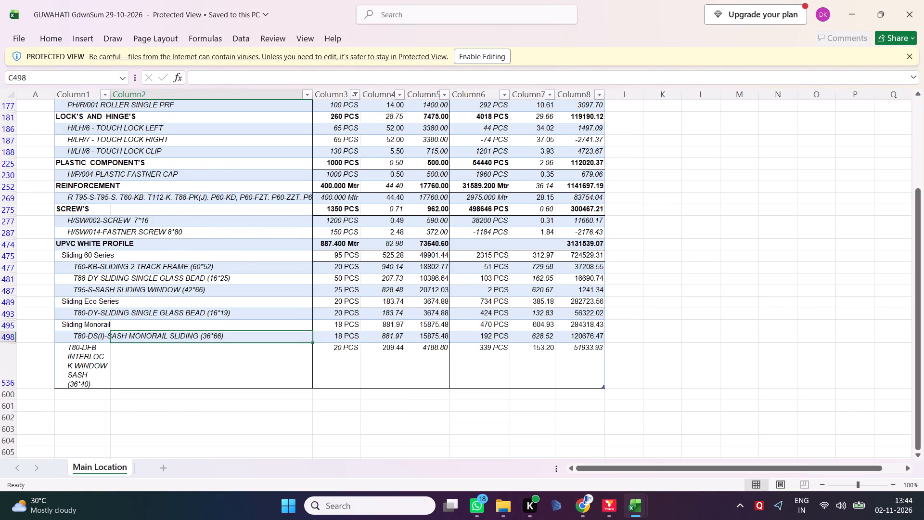
pyautogui.hotkey('alt', 'Tab')
pyautogui.write('18')
pyautogui.press('Return')
# Enter the summary's outward quantity of 20 under 29-10-26 for Y T80-DFB INTERLOCK WINDOW in the PROJECT SERIES section.
pyautogui.hotkey('alt', 'Tab')
pyautogui.press('Down')
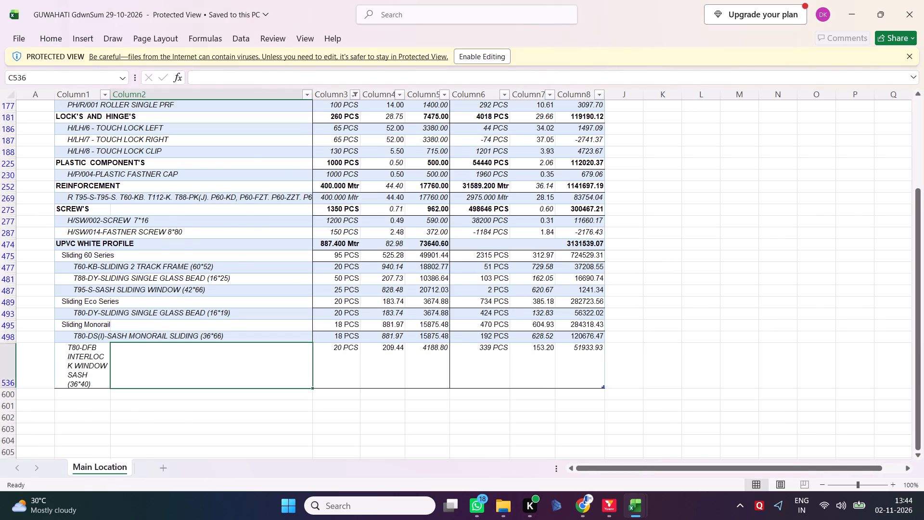
pyautogui.hotkey('alt', 'Tab')
pyautogui.press('Down')
pyautogui.hotkey('alt', 'Tab')
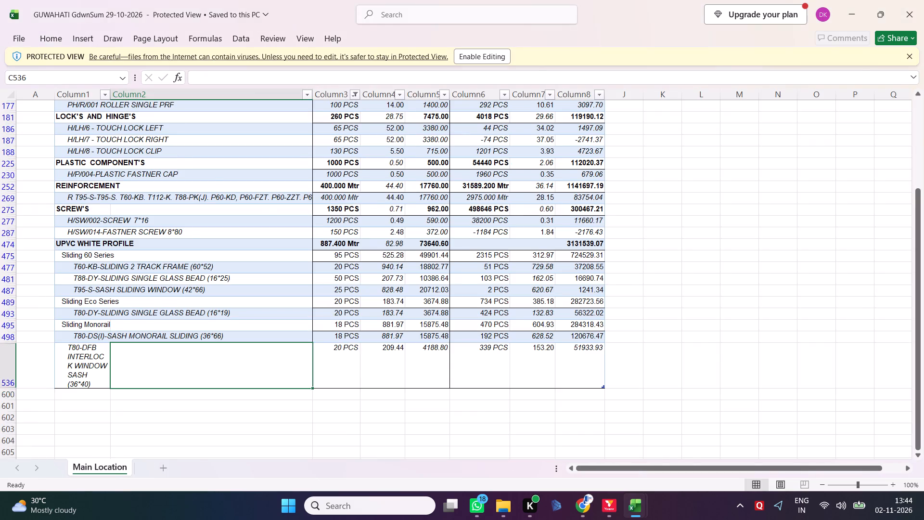
pyautogui.hotkey('alt', 'Tab')
pyautogui.write('20')
pyautogui.press('Return')
# Close the GUWAHATI GdwnSum 29-10-2026 summary workbook.
pyautogui.hotkey('alt', 'Tab')
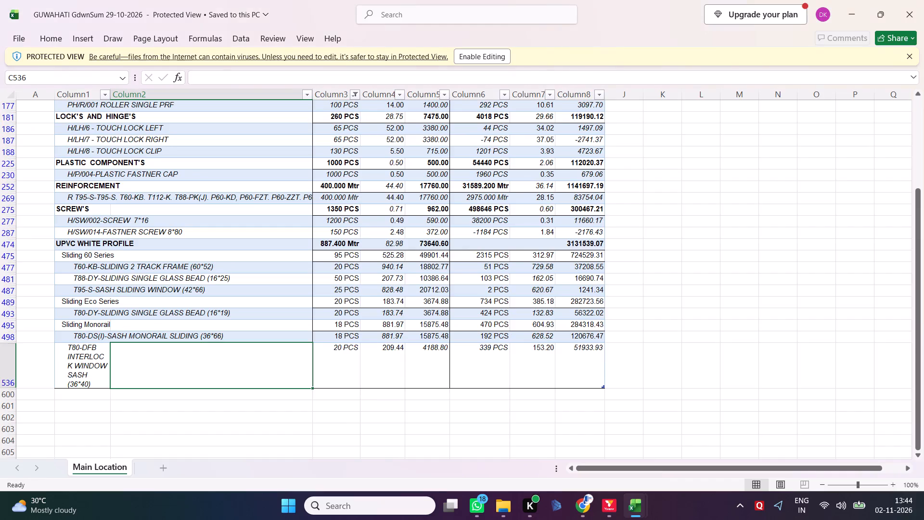
pyautogui.scroll(3, 431, 219)
pyautogui.click(828, 0)
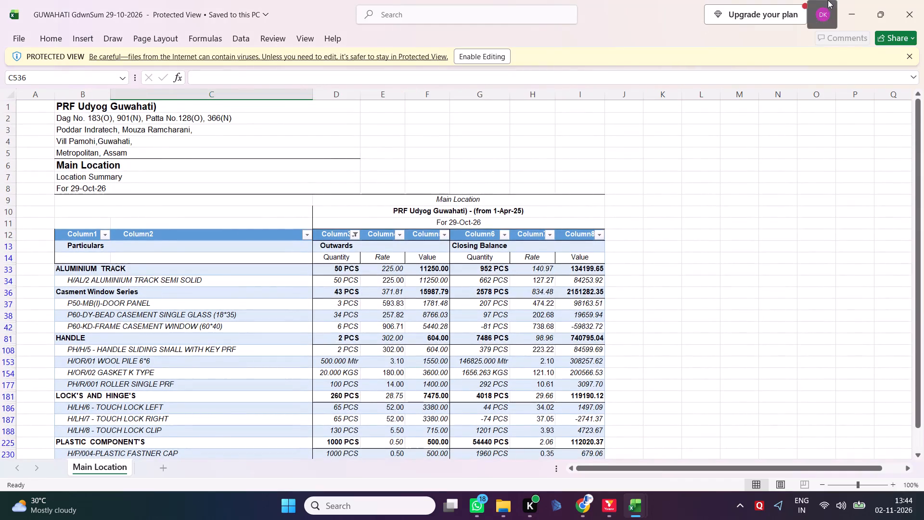
pyautogui.click(923, 0)
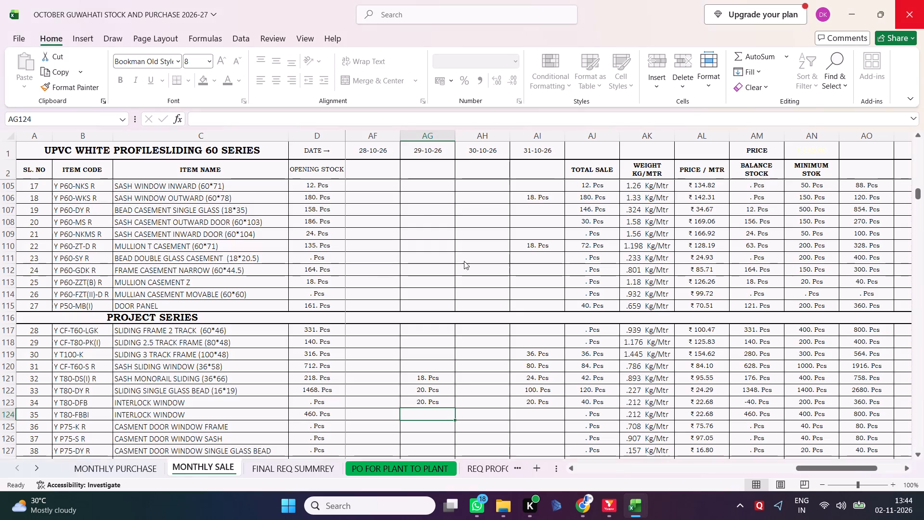
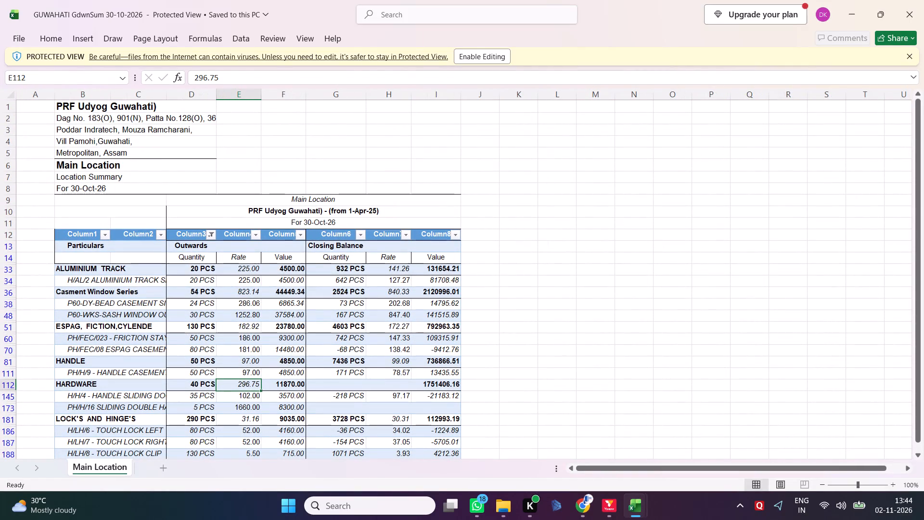
# Widen the item-name column C in the GUWAHATI GdwnSum 30-10-2026 summary so the full particulars fit.
pyautogui.moveTo(165, 95); pyautogui.dragTo(302, 111)
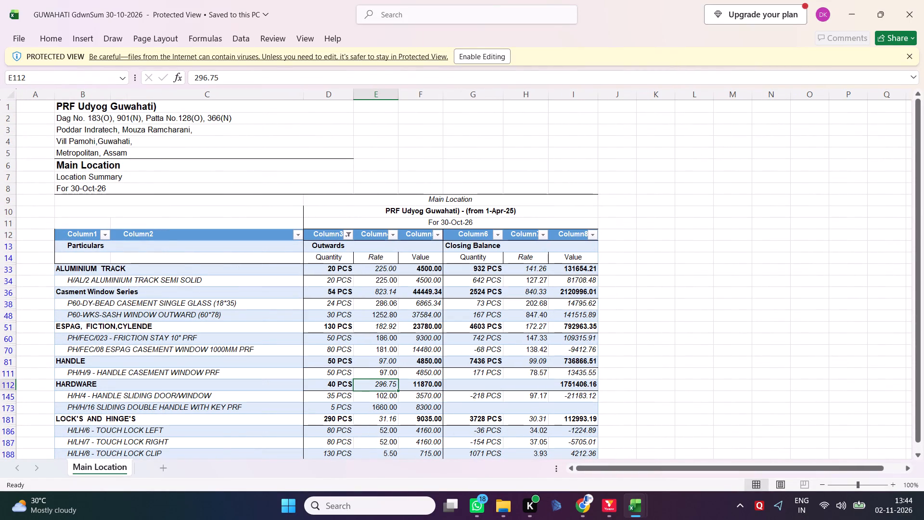
# Enter 100 meters under 30-10-26 for H/AL/2 ALUMINIUM TRACK SEMI SOLID in the HARDWARE section of the MONTHLY SALE sheet.
pyautogui.scroll(-3, 278, 283)
pyautogui.scroll(1, 278, 283)
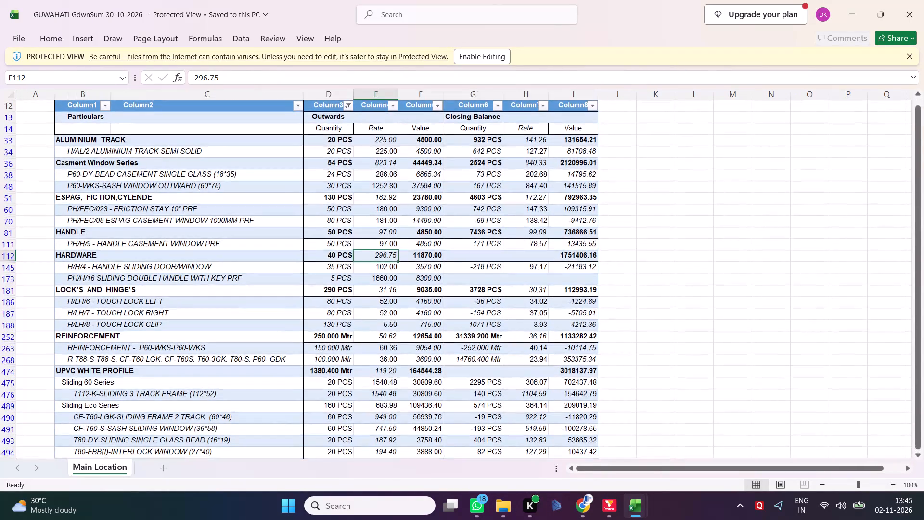
pyautogui.click(199, 150)
pyautogui.hotkey('alt', 'Tab')
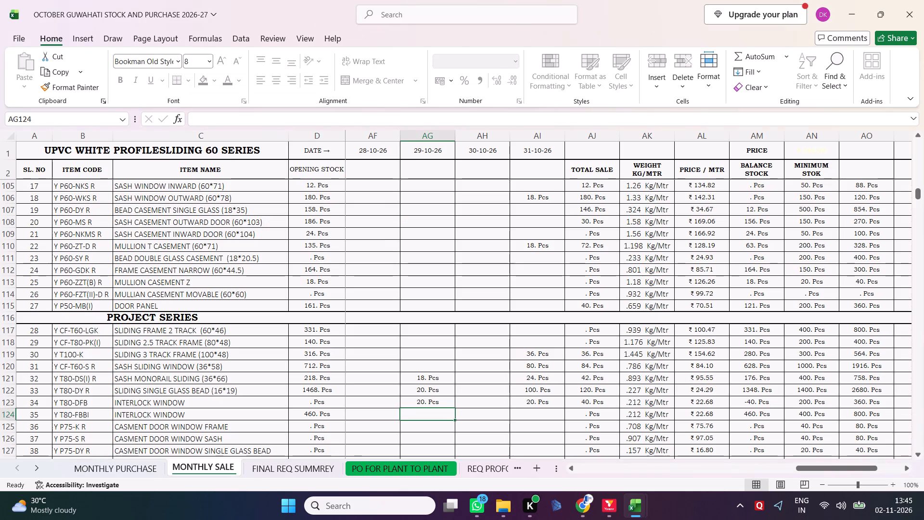
pyautogui.click(479, 262)
pyautogui.hotkey('alt', 'Tab')
pyautogui.hotkey('alt', 'Tab')
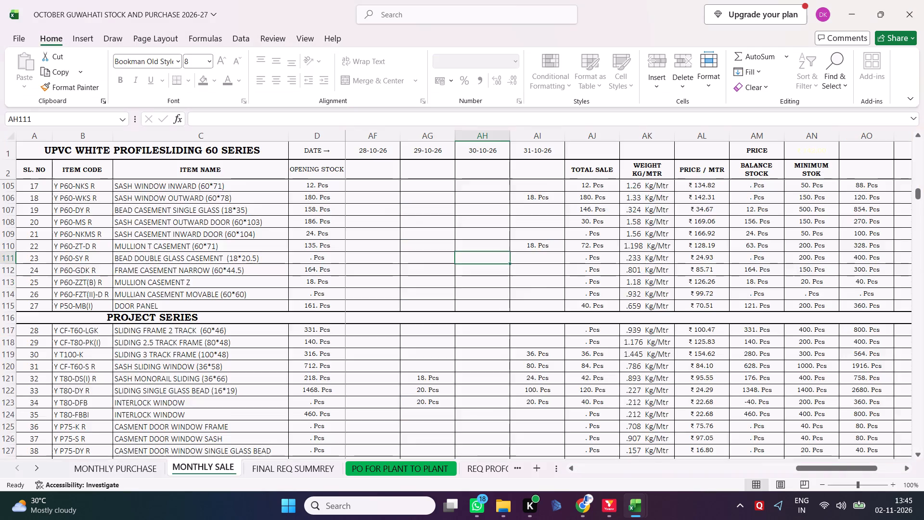
pyautogui.scroll(-18, 479, 262)
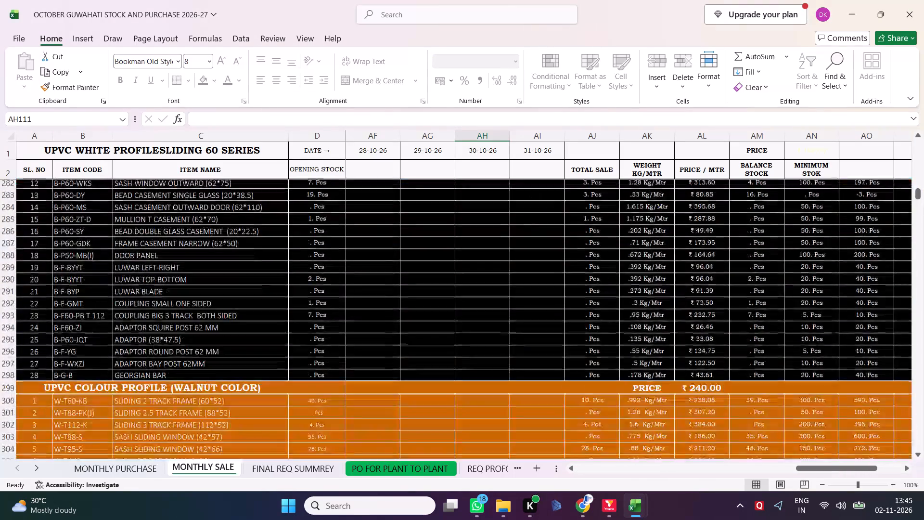
pyautogui.scroll(-10, 479, 262)
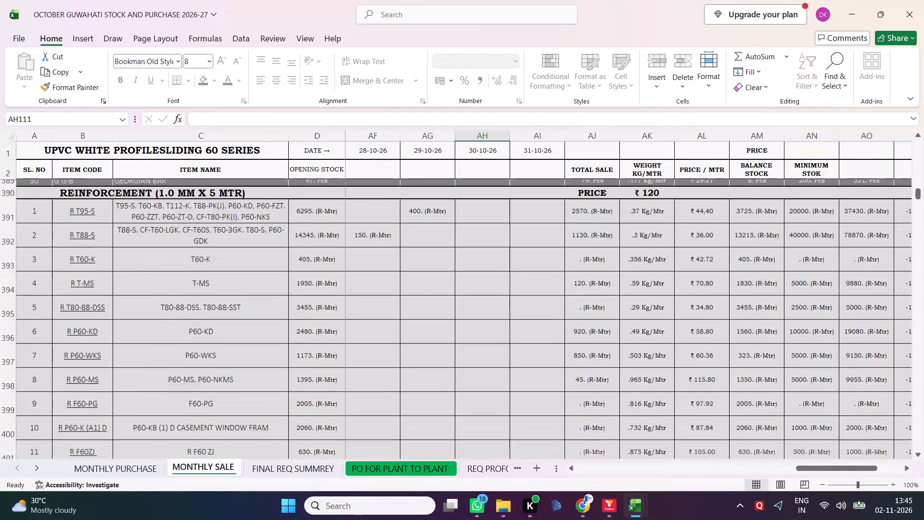
pyautogui.scroll(-4, 479, 262)
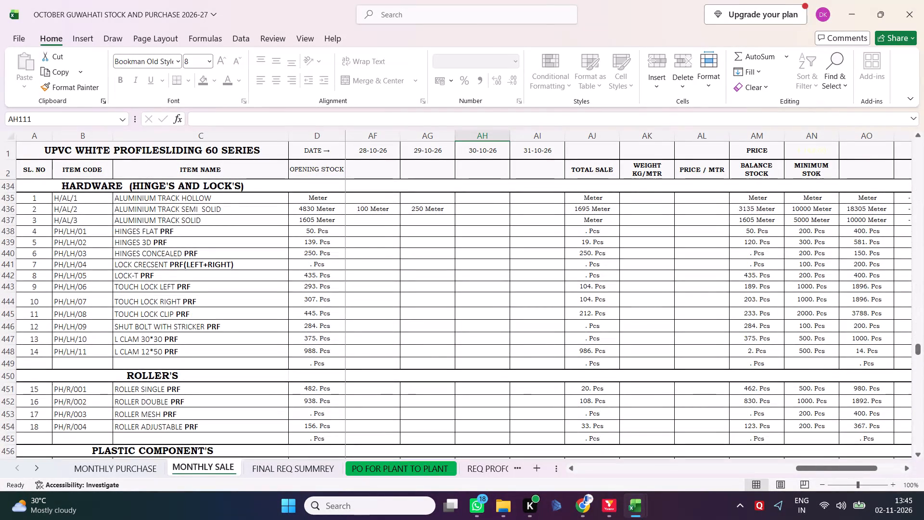
pyautogui.click(477, 215)
pyautogui.hotkey('alt', 'Tab')
pyautogui.hotkey('alt', 'Tab')
pyautogui.press('Up')
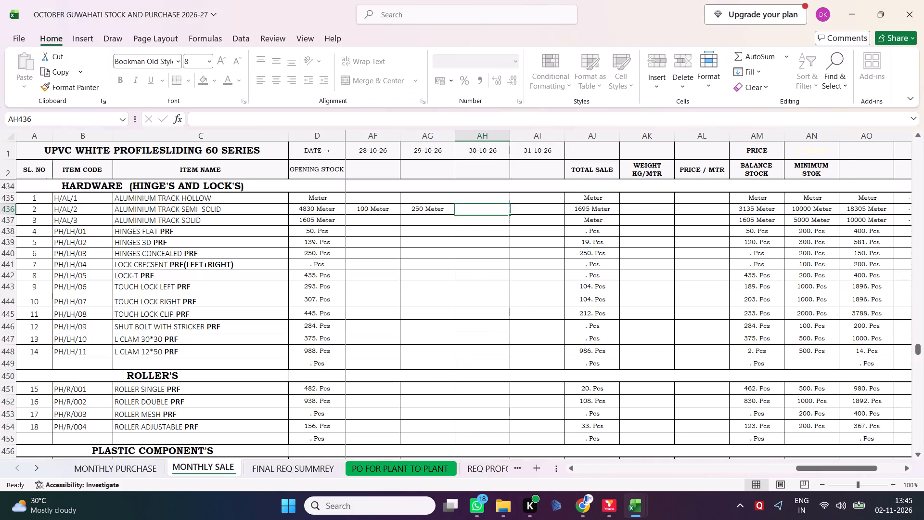
pyautogui.hotkey('alt', 'Tab')
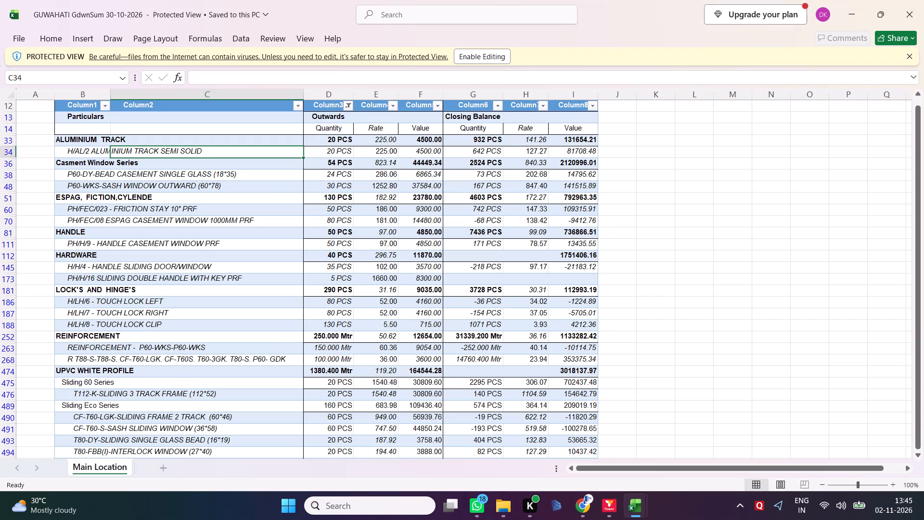
pyautogui.hotkey('alt', 'Tab')
pyautogui.write('100')
pyautogui.press('Return')
# Enter the summary's outward quantity of 24 under 30-10-26 for Y P60-DY R BEAD CASEMENT SINGLE GLASS (18*35).
pyautogui.hotkey('alt', 'Tab')
pyautogui.press('Down')
pyautogui.press('Down')
pyautogui.hotkey('alt', 'Tab')
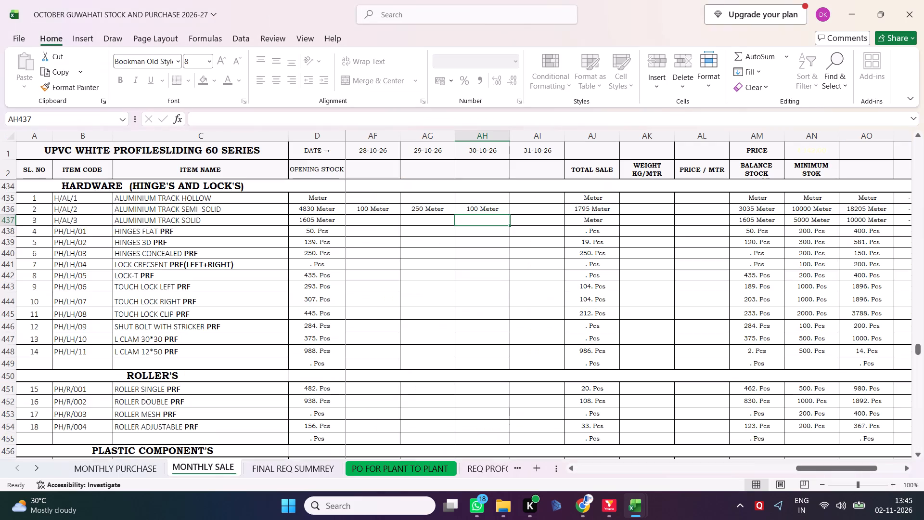
pyautogui.scroll(15, 477, 215)
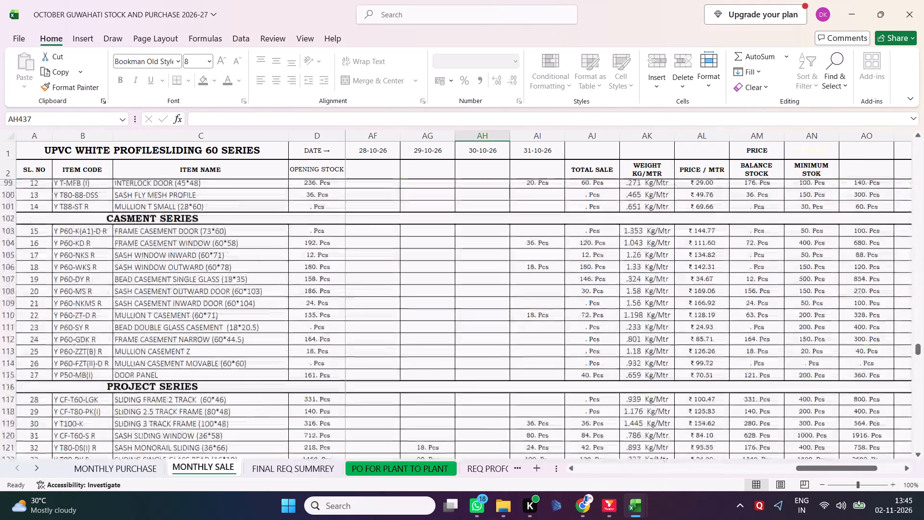
pyautogui.click(471, 272)
pyautogui.hotkey('alt', 'Tab')
pyautogui.hotkey('alt', 'Tab')
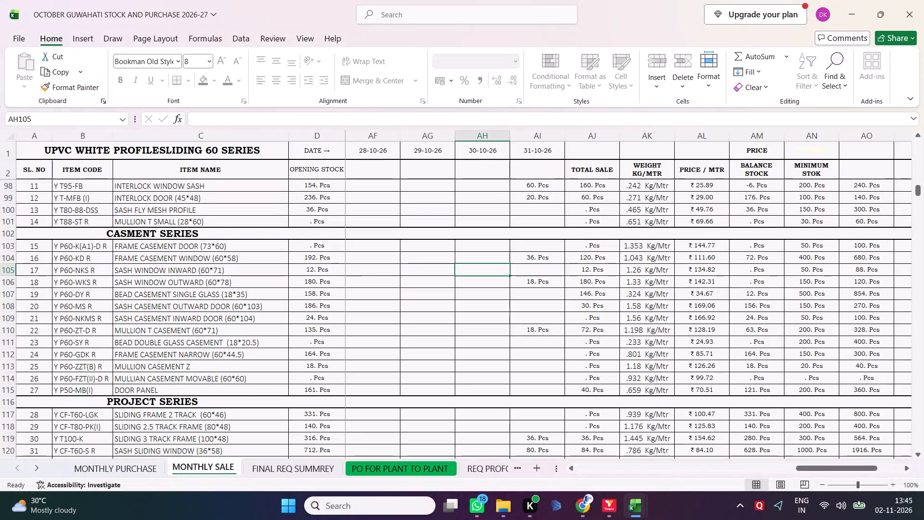
pyautogui.press('Down')
pyautogui.press('Down')
pyautogui.hotkey('alt', 'Tab')
pyautogui.hotkey('alt', 'Tab')
pyautogui.write('24')
pyautogui.press('Return')
# Enter the summary's outward quantity of 30 under 30-10-26 for Y P60-WKS R SASH WINDOW OUTWARD (60*78).
pyautogui.hotkey('alt', 'Tab')
pyautogui.press('Down')
pyautogui.hotkey('alt', 'Tab')
pyautogui.press('Up')
pyautogui.press('Up')
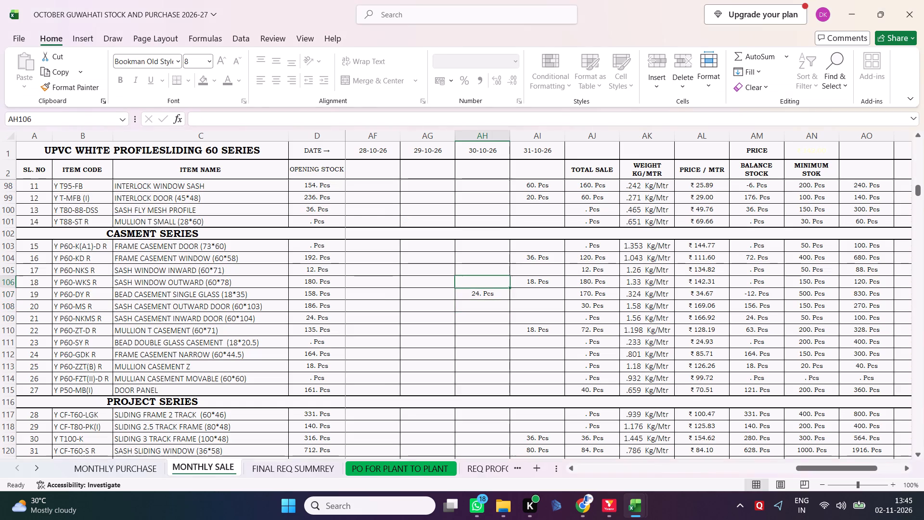
pyautogui.hotkey('alt', 'Tab')
pyautogui.hotkey('alt', 'Tab')
pyautogui.write('30')
pyautogui.press('Return')
# Enter the summary's outward quantity of 50 under 30-10-26 for PH/FEC/023 FRICTION STAY 10" PRF in the FICTION'S STAY section.
pyautogui.hotkey('alt', 'Tab')
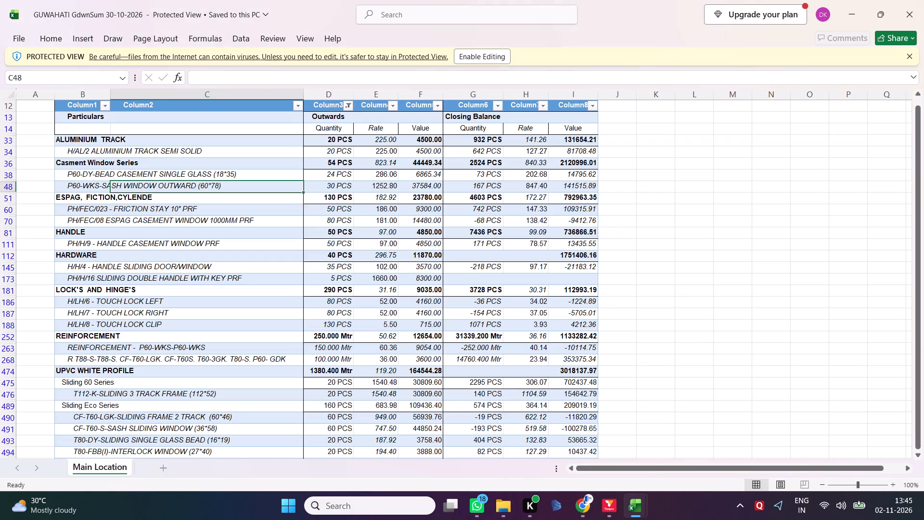
pyautogui.press('Down')
pyautogui.press('Down')
pyautogui.hotkey('alt', 'Tab')
pyautogui.scroll(-10, 471, 272)
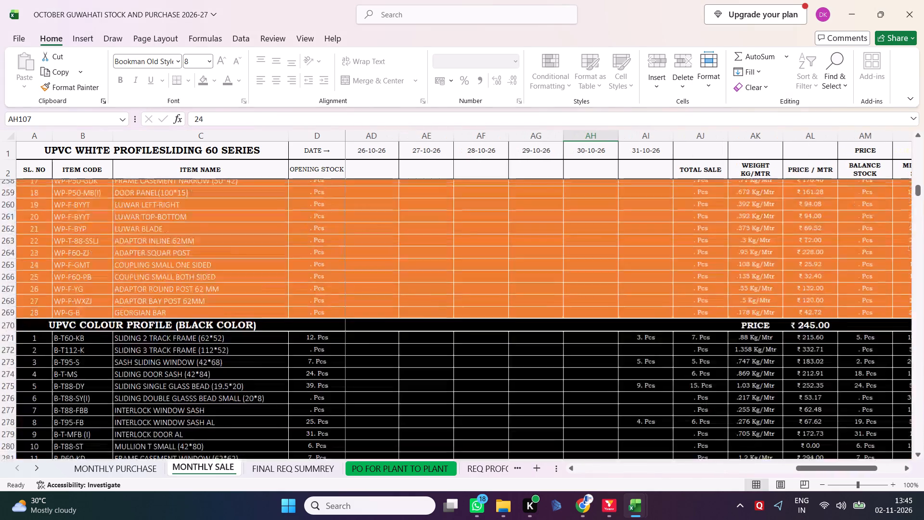
pyautogui.hscroll(-2, 471, 272)
pyautogui.hotkey('alt', 'Tab')
pyautogui.hotkey('alt', 'Tab')
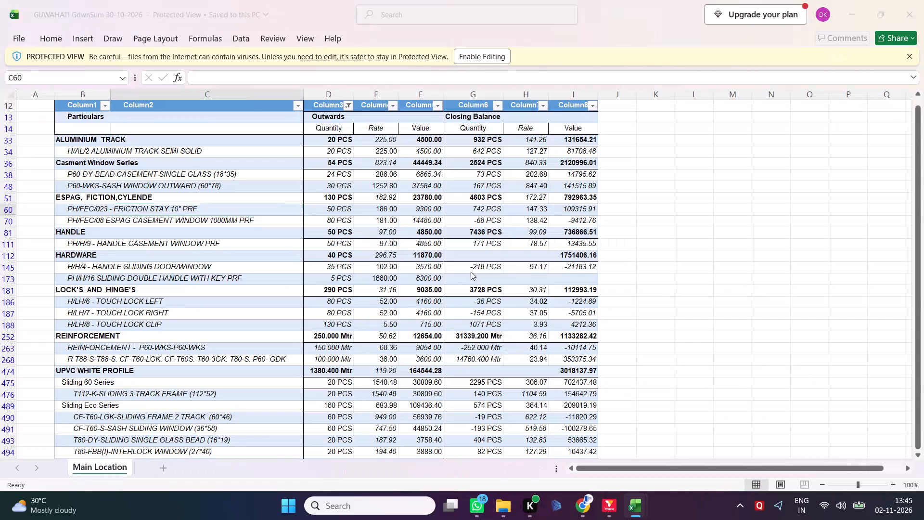
pyautogui.scroll(-3, 471, 272)
pyautogui.hotkey('alt', 'Tab')
pyautogui.hotkey('alt', 'Tab')
pyautogui.scroll(-10, 471, 272)
pyautogui.hotkey('alt', 'Tab')
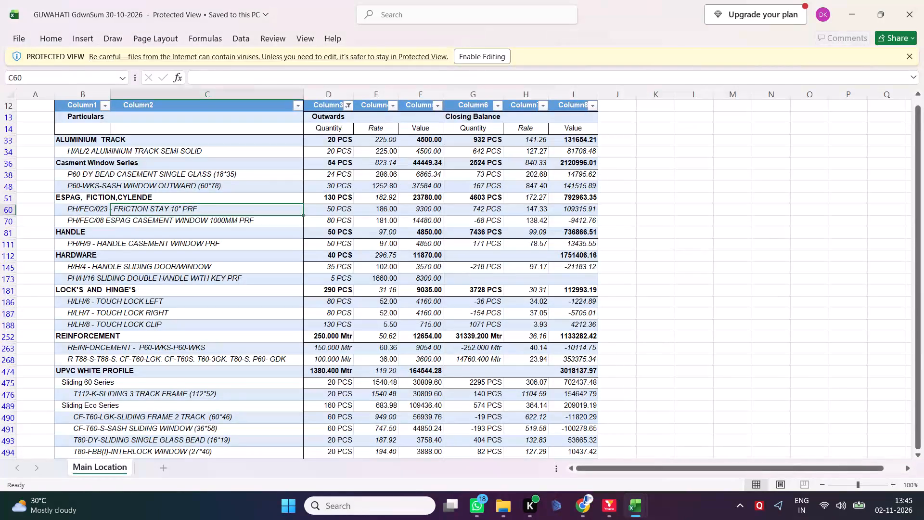
pyautogui.hotkey('alt', 'Tab')
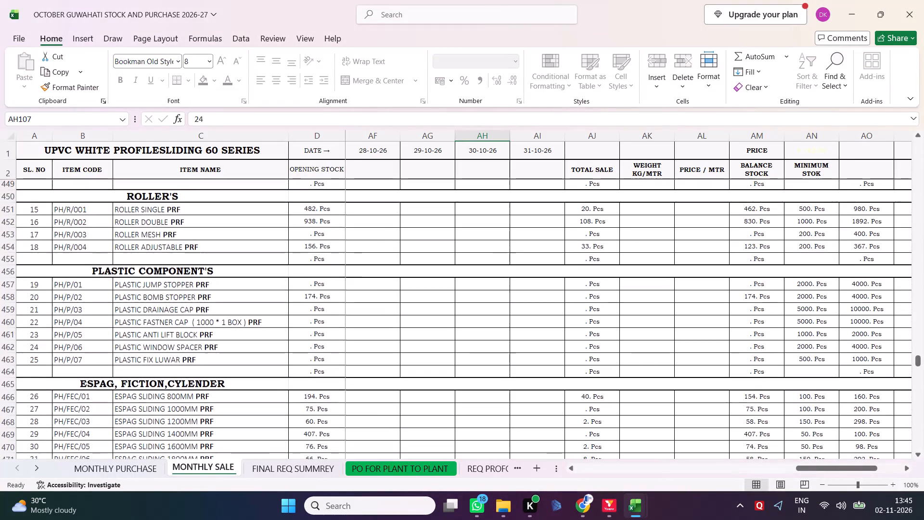
pyautogui.scroll(-1, 471, 272)
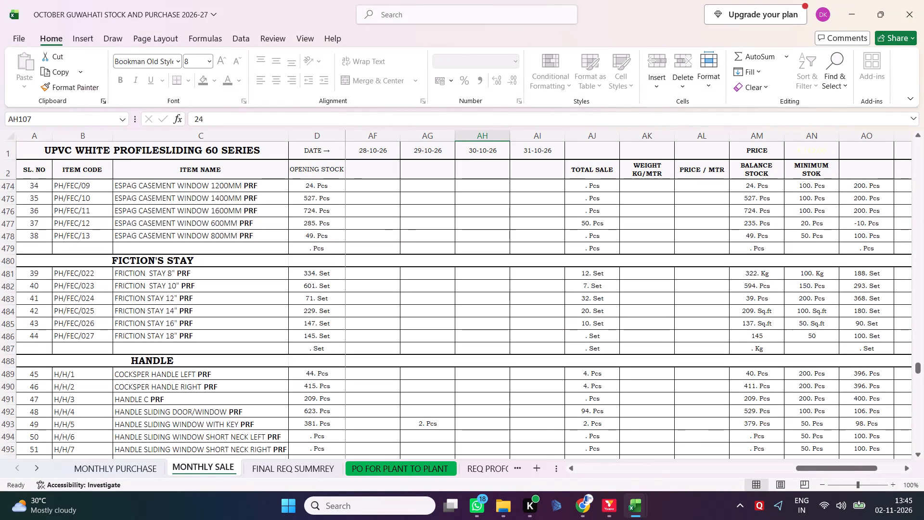
pyautogui.click(463, 305)
pyautogui.hotkey('alt', 'Tab')
pyautogui.hotkey('alt', 'Tab')
pyautogui.press('Up')
pyautogui.press('Up')
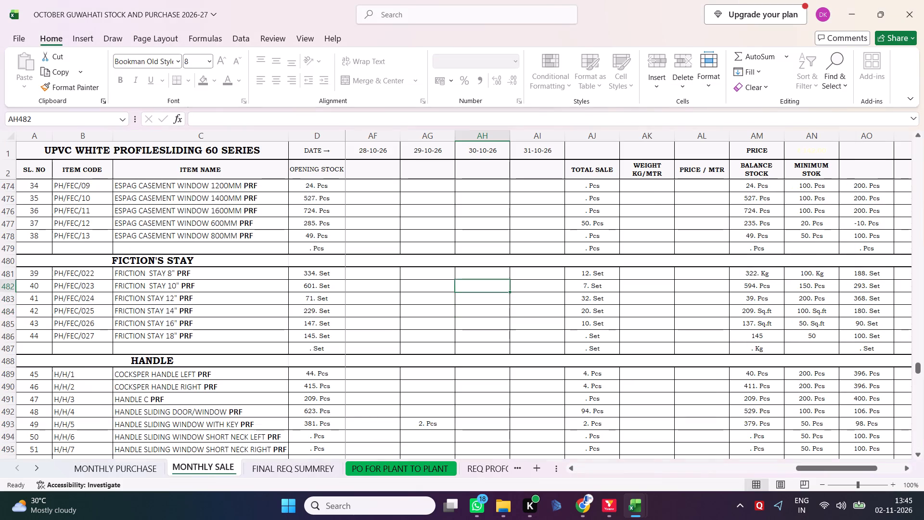
pyautogui.hotkey('alt', 'Tab')
pyautogui.hotkey('alt', 'Tab')
pyautogui.write('50')
pyautogui.press('Return')
# Enter the summary's outward quantity of 80 under 30-10-26 for PH/FEC/08 ESPAG CASEMENT WINDOW 1000MM PRF.
pyautogui.hotkey('alt', 'Tab')
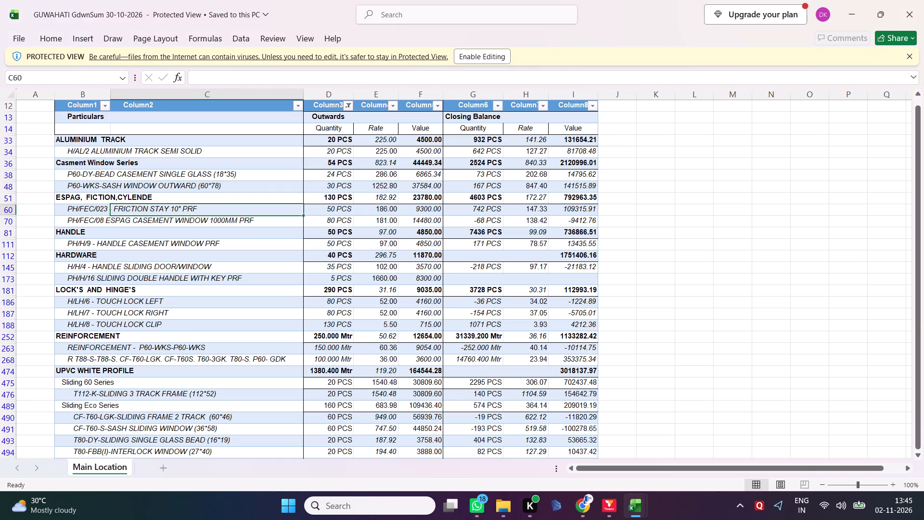
pyautogui.press('Down')
pyautogui.hotkey('alt', 'Tab')
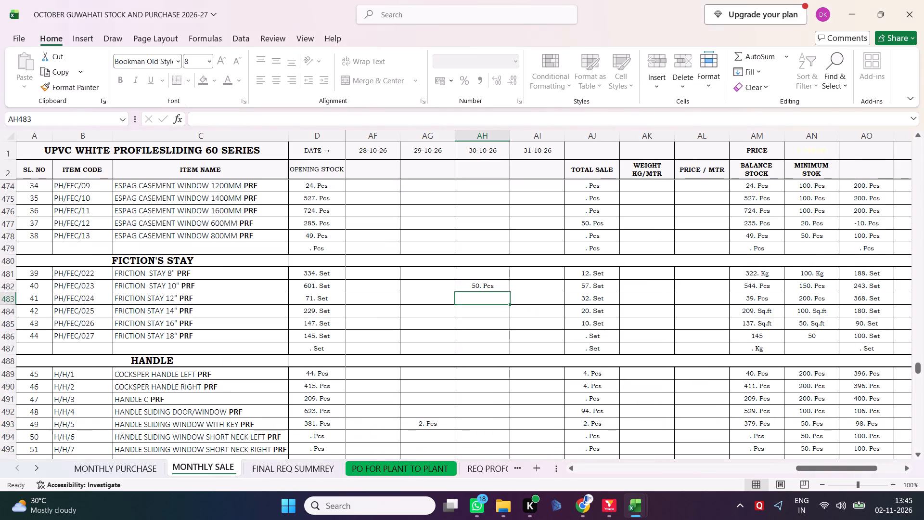
pyautogui.press('Up')
pyautogui.press('Up')
pyautogui.press('Up')
pyautogui.press('Up')
pyautogui.press('Up')
pyautogui.press('Up')
pyautogui.press('Up')
pyautogui.press('Up')
pyautogui.press('Up')
pyautogui.press('Up')
pyautogui.press('Up')
pyautogui.press('Up')
pyautogui.press('Up')
pyautogui.press('Up')
pyautogui.press('Up')
pyautogui.press('Up')
pyautogui.press('Up')
pyautogui.press('Down')
pyautogui.press('Down')
pyautogui.press('Down')
pyautogui.press('Down')
pyautogui.press('Down')
pyautogui.press('Down')
pyautogui.press('Down')
pyautogui.press('Down')
pyautogui.press('Down')
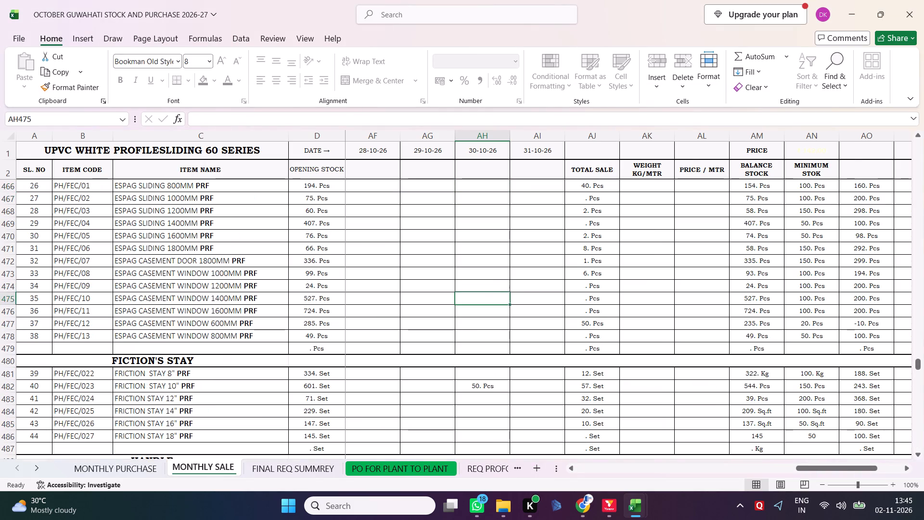
pyautogui.press('Up')
pyautogui.press('Up')
pyautogui.hotkey('alt', 'Tab')
pyautogui.hotkey('alt', 'Tab')
pyautogui.write('80')
pyautogui.press('Return')
# Find the MONTHLY SALE row for the summary's PH/H/9 HANDLE CASEMENT WINDOW PRF to record its 30-10-26 outward quantity.
pyautogui.hotkey('alt', 'Tab')
pyautogui.press('Down')
pyautogui.press('Down')
pyautogui.hotkey('alt', 'Tab')
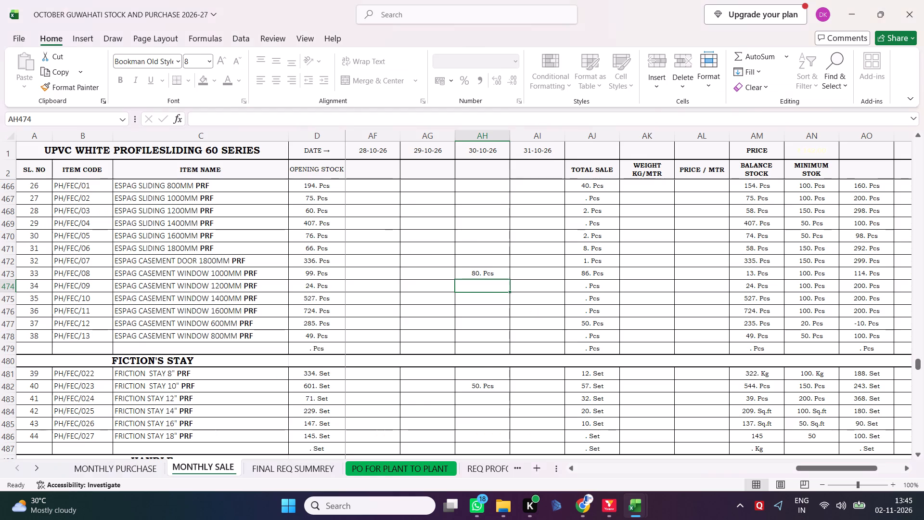
pyautogui.hotkey('alt', 'Tab')
pyautogui.hotkey('alt', 'Tab')
pyautogui.scroll(1, 463, 305)
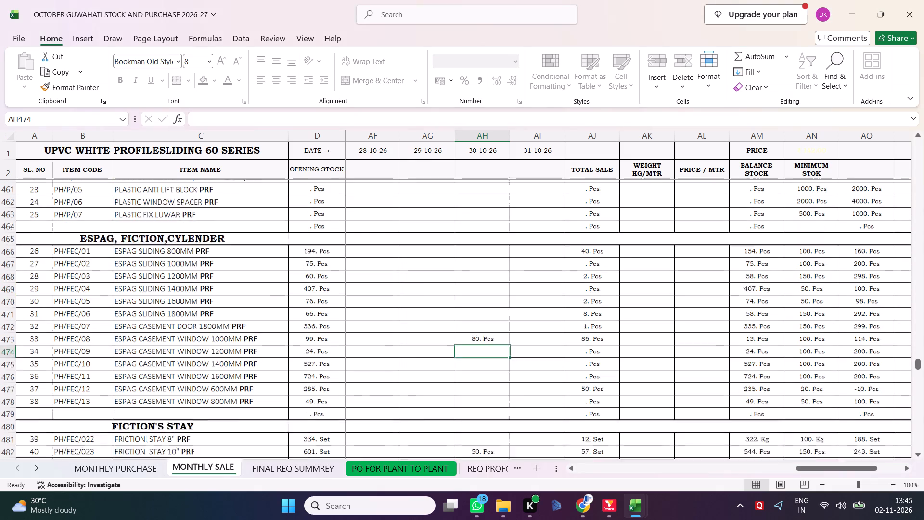
pyautogui.scroll(1, 463, 305)
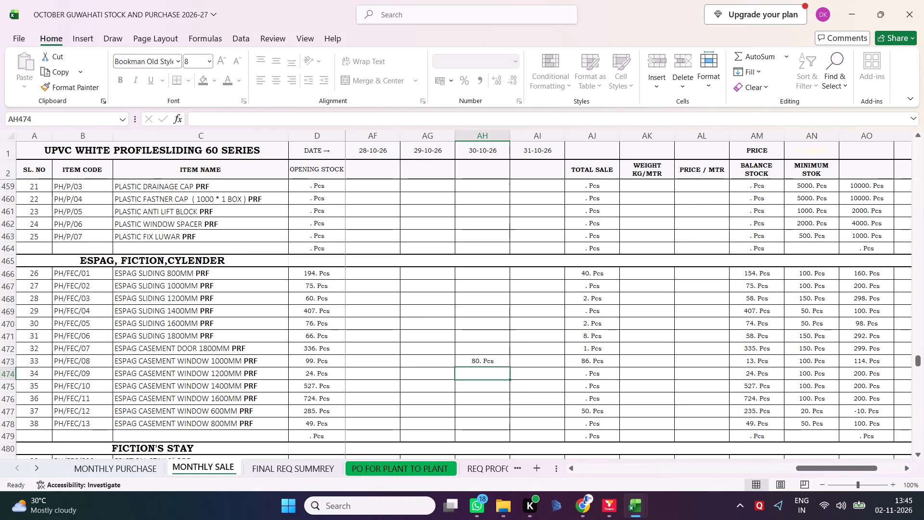
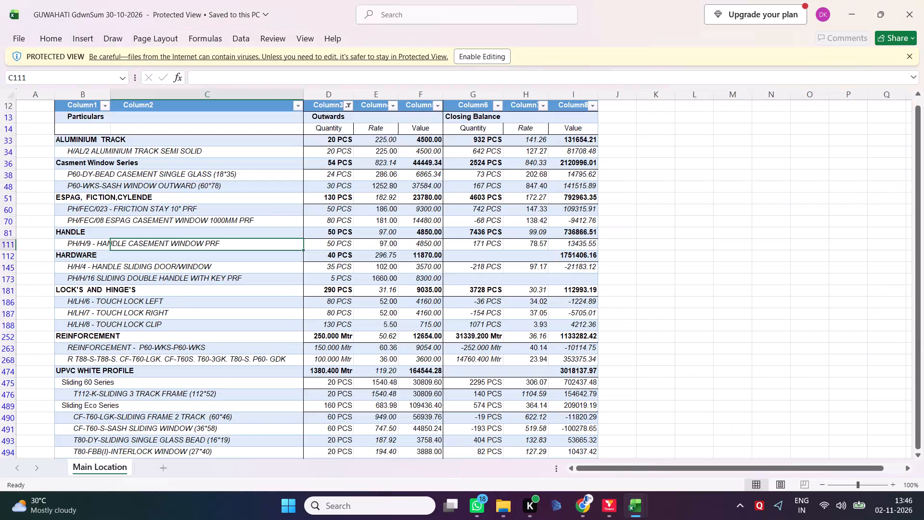
# Enter the summary's PH/H/9 outward quantity of 50 under 30-10-26 for H/H/14 HANDLE CASEMENT WINDOW PRF in the HANDLE section.
pyautogui.hotkey('alt', 'Tab')
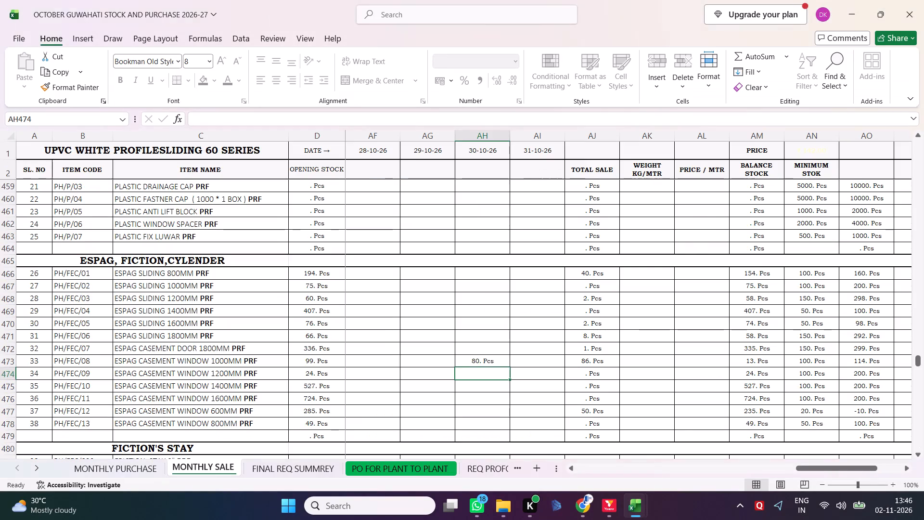
pyautogui.hotkey('alt', 'Tab')
pyautogui.hotkey('alt', 'Tab')
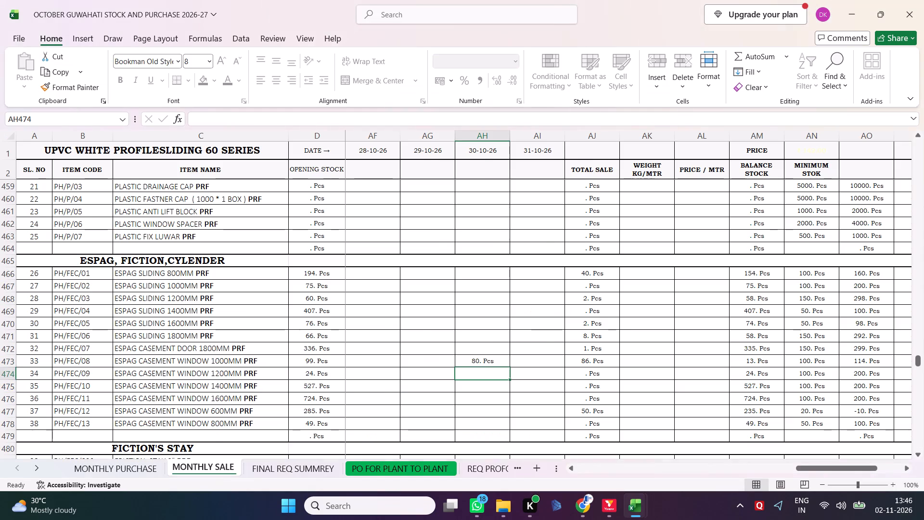
pyautogui.hotkey('alt', 'Tab')
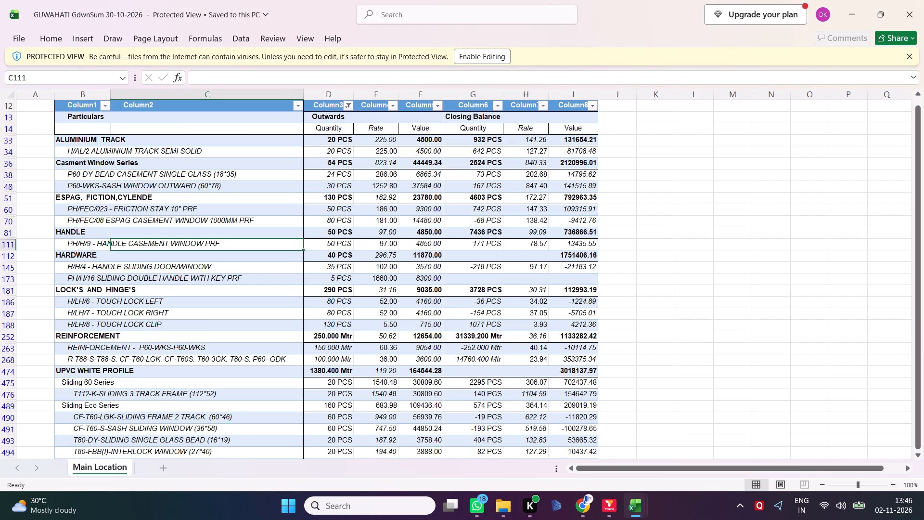
pyautogui.hotkey('alt', 'Tab')
pyautogui.press('Down')
pyautogui.press('Down')
pyautogui.press('Down')
pyautogui.press('Down')
pyautogui.press('Down')
pyautogui.press('Down')
pyautogui.press('Down')
pyautogui.press('Down')
pyautogui.press('Down')
pyautogui.press('Down')
pyautogui.press('Down')
pyautogui.press('Down')
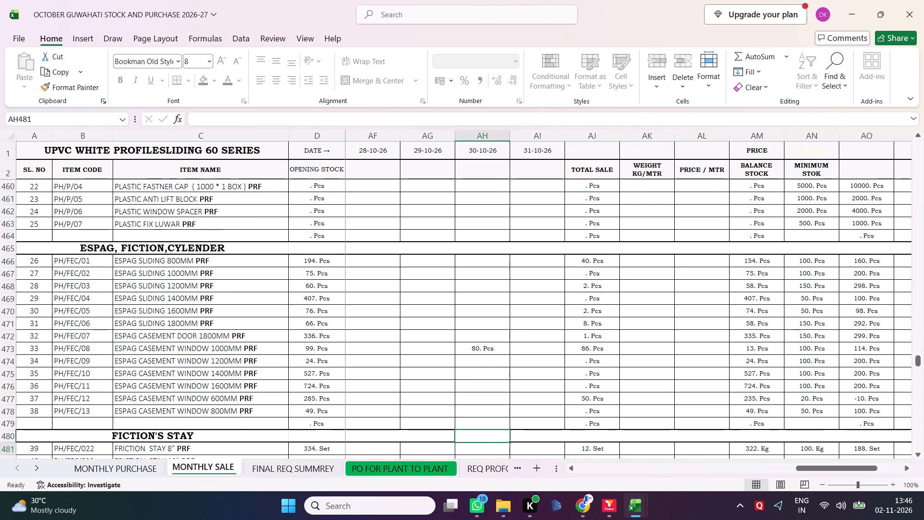
pyautogui.press('Down')
pyautogui.press('Down')
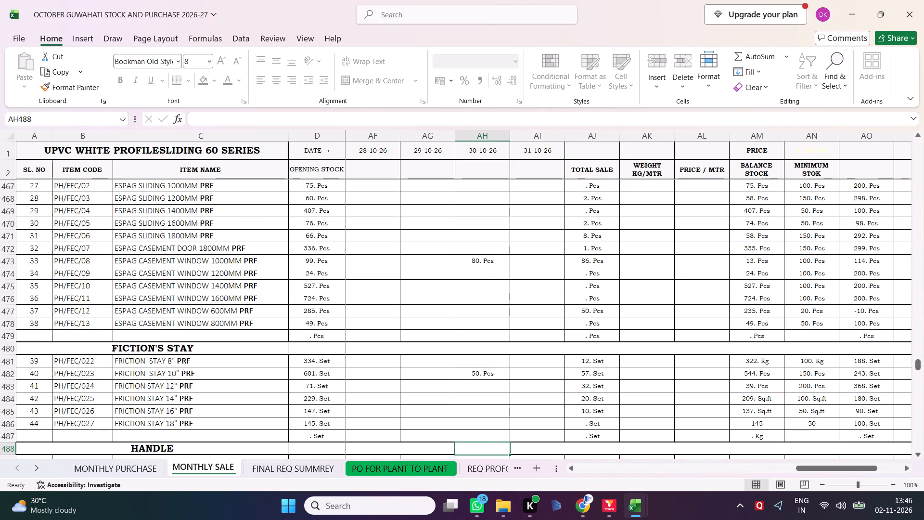
pyautogui.press('Down')
pyautogui.press('Down')
pyautogui.press('Down')
pyautogui.press('Down')
pyautogui.press('Down')
pyautogui.press('Down')
pyautogui.press('Down')
pyautogui.press('Down')
pyautogui.press('Down')
pyautogui.press('Down')
pyautogui.press('Down')
pyautogui.press('Down')
pyautogui.press('Down')
pyautogui.press('Down')
pyautogui.press('Down')
pyautogui.press('Down')
pyautogui.press('Down')
pyautogui.press('Down')
pyautogui.press('Down')
pyautogui.press('Down')
pyautogui.hotkey('alt', 'Tab')
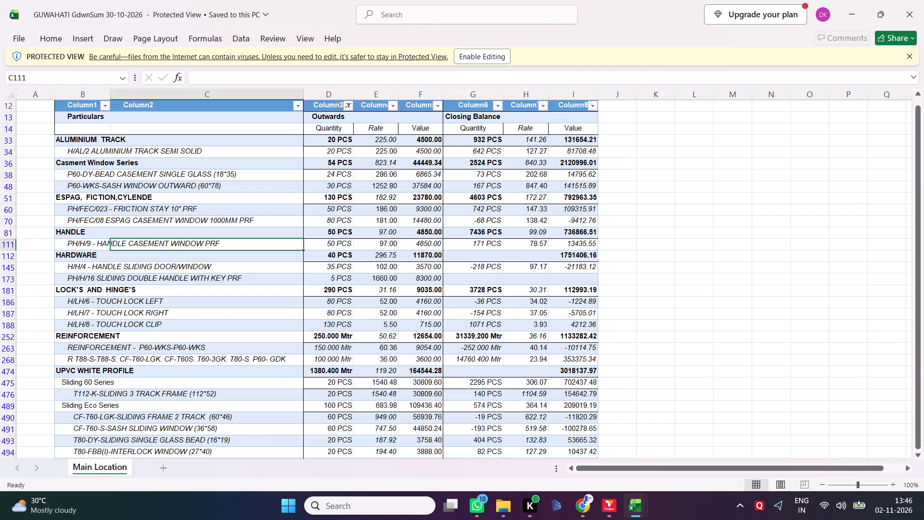
pyautogui.hotkey('alt', 'Tab')
pyautogui.press('Up')
pyautogui.press('Up')
pyautogui.press('Up')
pyautogui.press('Up')
pyautogui.press('Up')
pyautogui.press('Up')
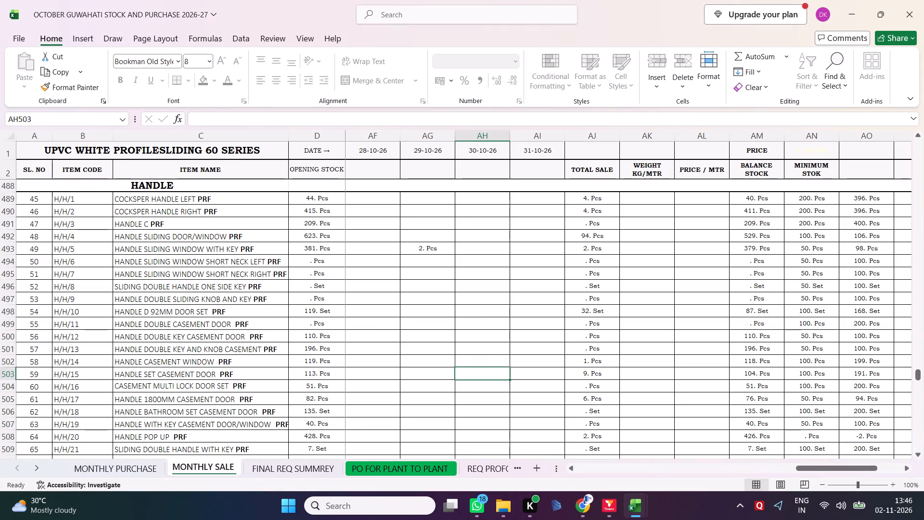
pyautogui.press('Up')
pyautogui.hotkey('alt', 'Tab')
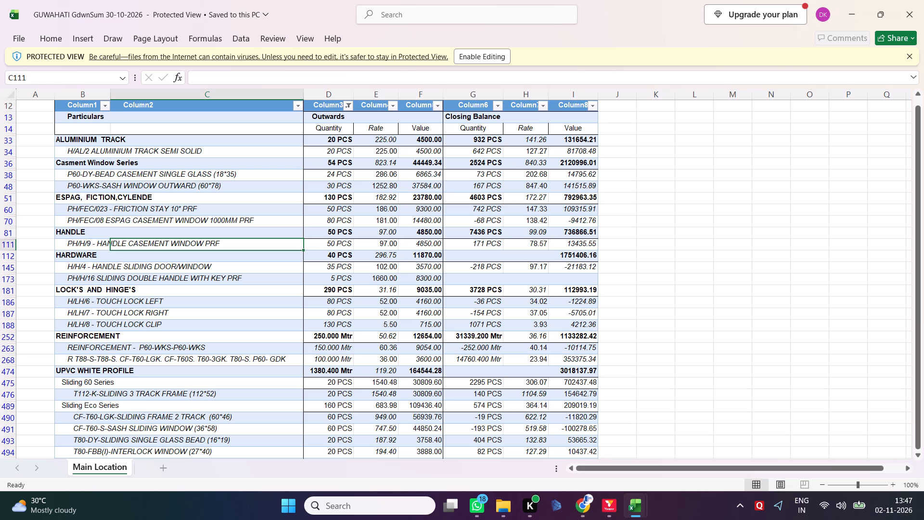
pyautogui.hotkey('alt', 'Tab')
pyautogui.hotkey('alt', 'Tab')
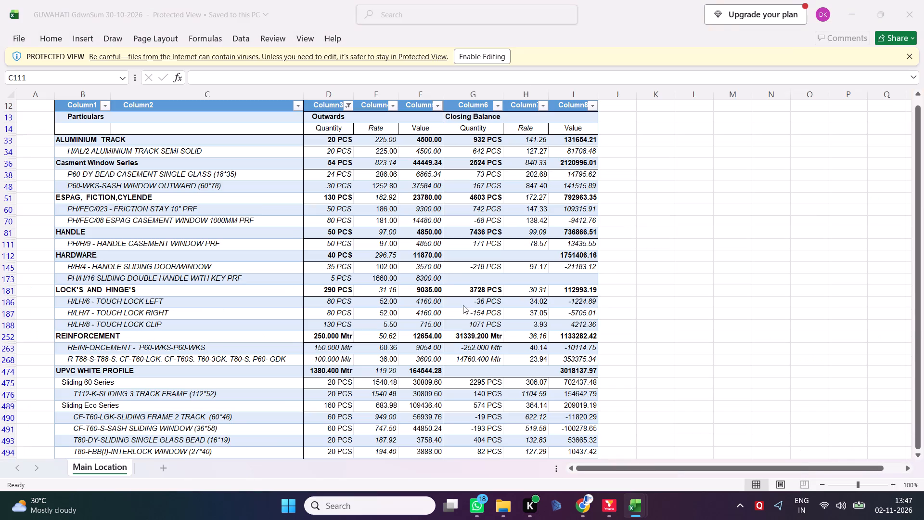
pyautogui.hotkey('alt', 'Tab')
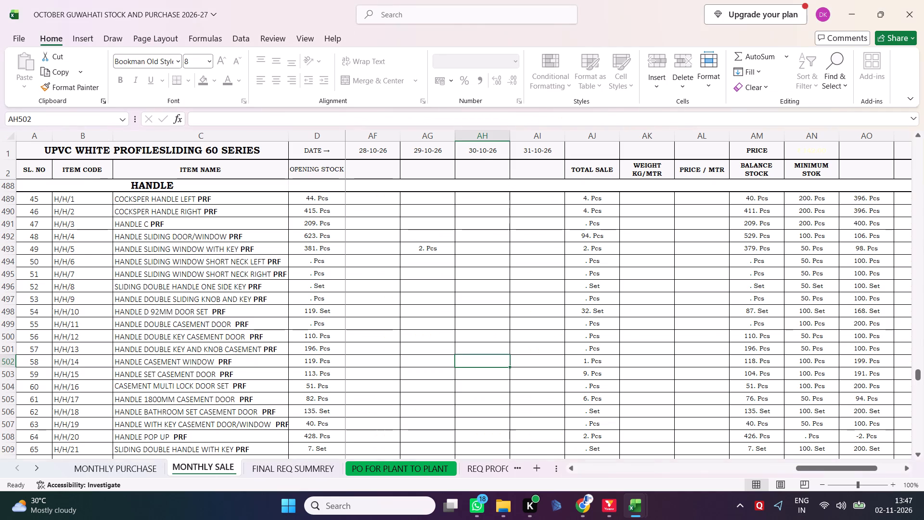
pyautogui.hotkey('alt', 'Tab')
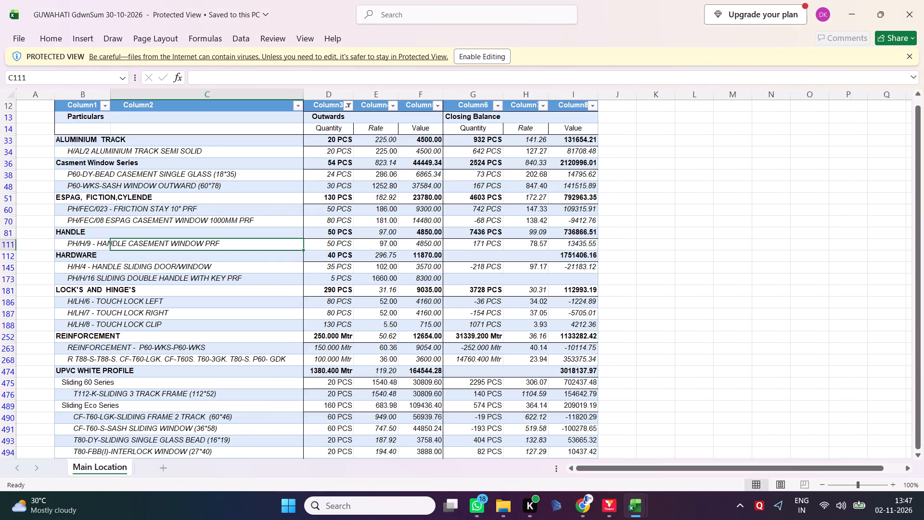
pyautogui.hotkey('alt', 'Tab')
pyautogui.write('50')
pyautogui.press('Return')
# Enter the summary's outward quantity of 35 under 30-10-26 for H/H/4 HANDLE SLIDING DOOR/WINDOW PRF.
pyautogui.hotkey('alt', 'Tab')
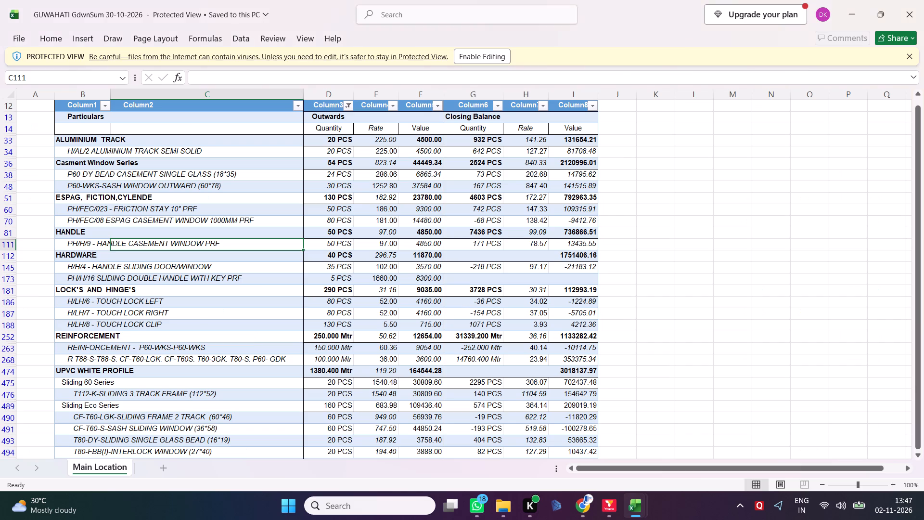
pyautogui.press('Down')
pyautogui.press('Down')
pyautogui.hotkey('alt', 'Tab')
pyautogui.press('Up')
pyautogui.press('Up')
pyautogui.press('Up')
pyautogui.press('Up')
pyautogui.press('Up')
pyautogui.press('Up')
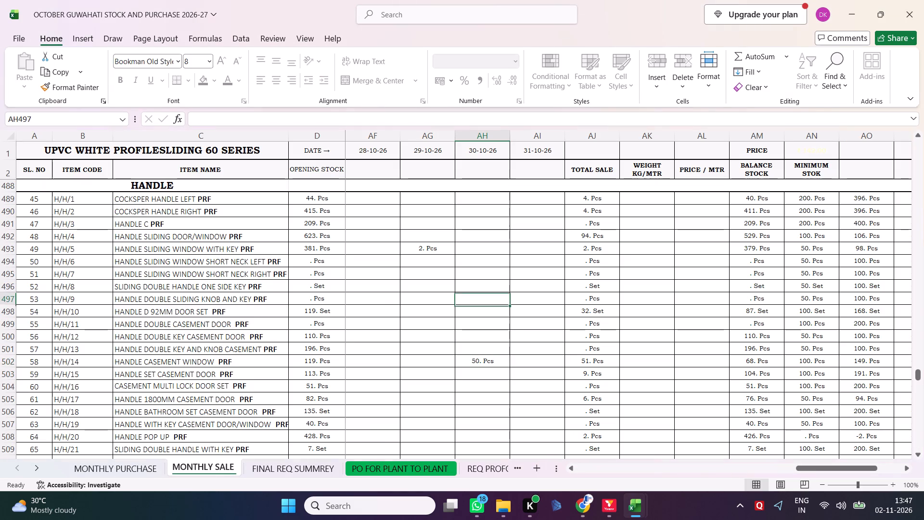
pyautogui.press('Up')
pyautogui.press('Up')
pyautogui.press('Up')
pyautogui.press('Up')
pyautogui.press('Up')
pyautogui.press('Up')
pyautogui.press('Down')
pyautogui.hotkey('alt', 'Tab')
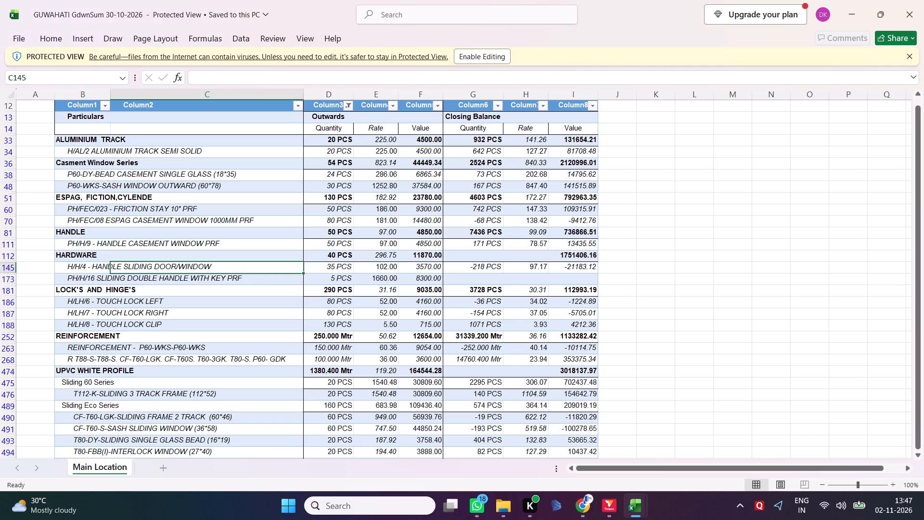
pyautogui.hotkey('alt', 'Tab')
pyautogui.write('35')
pyautogui.press('Return')
# Enter the summary's PH/H/16 outward quantity of 5 under 30-10-26 for H/H/21 SLIDING DOUBLE HANDLE WITH KEY PRF.
pyautogui.hotkey('alt', 'Tab')
pyautogui.press('Down')
pyautogui.hotkey('alt', 'Tab')
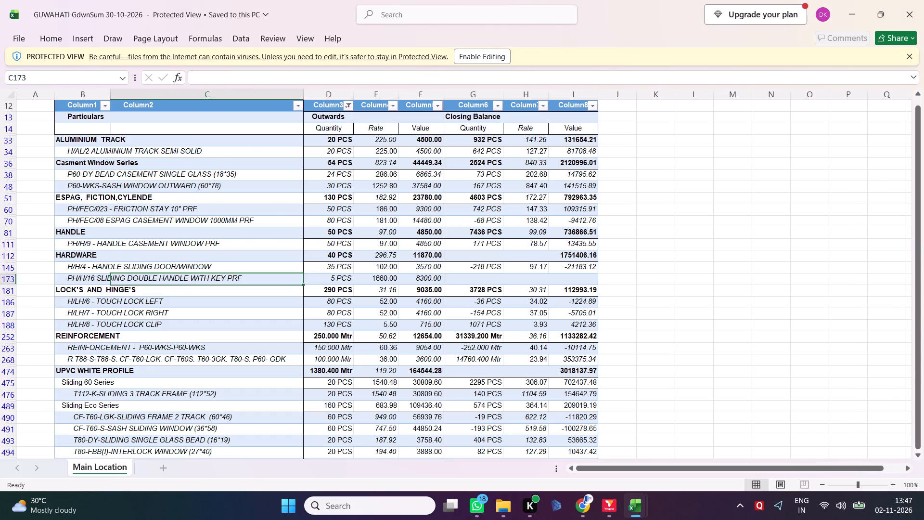
pyautogui.press('Down')
pyautogui.press('Down')
pyautogui.press('Down')
pyautogui.press('Down')
pyautogui.press('Down')
pyautogui.press('Down')
pyautogui.press('Down')
pyautogui.press('Down')
pyautogui.press('Down')
pyautogui.press('Down')
pyautogui.press('Down')
pyautogui.press('Down')
pyautogui.press('Down')
pyautogui.press('Down')
pyautogui.press('Down')
pyautogui.press('Down')
pyautogui.press('Down')
pyautogui.press('Down')
pyautogui.press('Down')
pyautogui.press('Down')
pyautogui.press('Up')
pyautogui.press('Up')
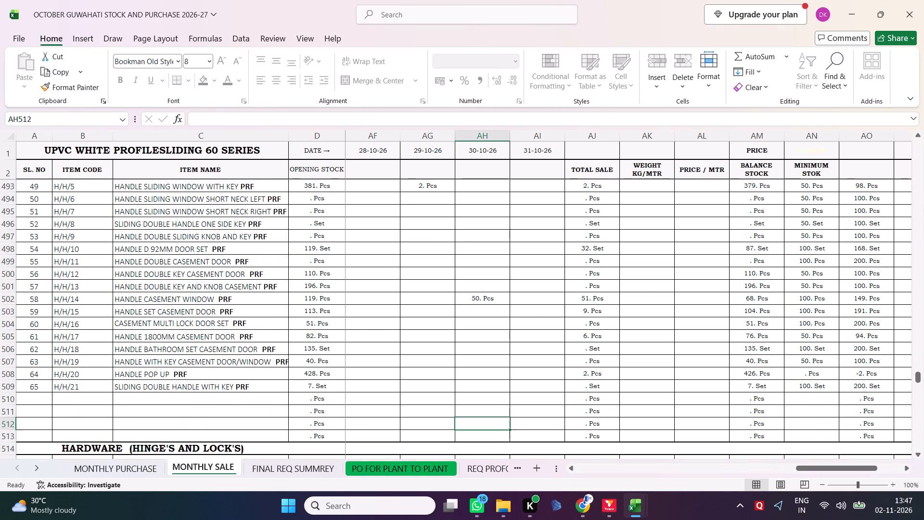
pyautogui.press('Up')
pyautogui.press('Up')
pyautogui.press('Up')
pyautogui.hotkey('alt', 'Tab')
pyautogui.hotkey('alt', 'Tab')
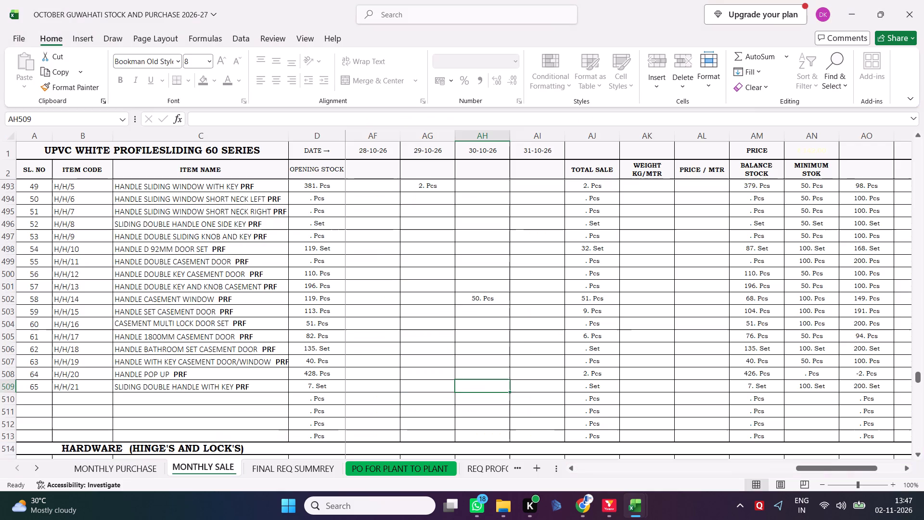
pyautogui.press('5')
pyautogui.press('Return')
# Enter the summary's outward quantity of 80 under 30-10-26 for H/LH/6 TOUCH LOCK LEFT in the HARDWARE (HINGE'S AND LOCK'S) section.
pyautogui.hotkey('alt', 'Tab')
pyautogui.press('Down')
pyautogui.press('Down')
pyautogui.hotkey('alt', 'Tab')
pyautogui.press('Up')
pyautogui.press('Up')
pyautogui.press('Up')
pyautogui.press('Up')
pyautogui.press('Up')
pyautogui.press('Up')
pyautogui.press('Up')
pyautogui.press('Up')
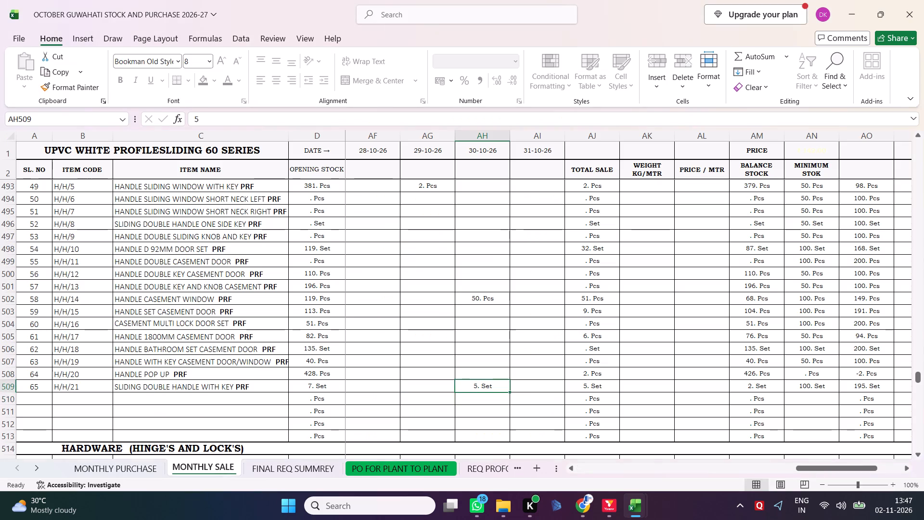
pyautogui.press('Down')
pyautogui.press('Down')
pyautogui.press('Down')
pyautogui.press('Down')
pyautogui.press('Down')
pyautogui.press('Down')
pyautogui.press('Down')
pyautogui.press('Down')
pyautogui.press('Down')
pyautogui.press('Down')
pyautogui.press('Down')
pyautogui.press('Down')
pyautogui.press('Down')
pyautogui.press('Down')
pyautogui.press('Down')
pyautogui.press('Down')
pyautogui.press('Down')
pyautogui.press('Down')
pyautogui.press('Down')
pyautogui.press('Down')
pyautogui.press('Up')
pyautogui.press('Up')
pyautogui.press('Up')
pyautogui.press('Up')
pyautogui.press('Up')
pyautogui.press('Up')
pyautogui.press('Up')
pyautogui.press('Up')
pyautogui.press('Up')
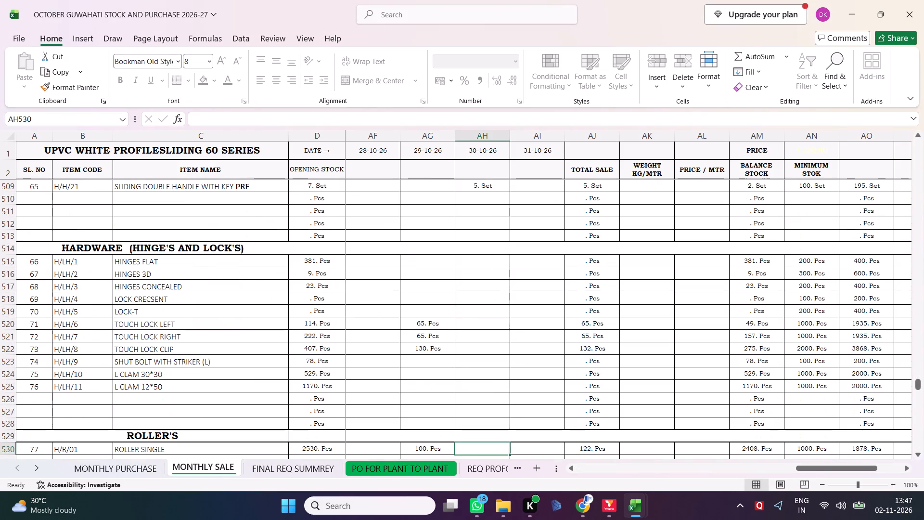
pyautogui.press('Up')
pyautogui.hotkey('alt', 'Tab')
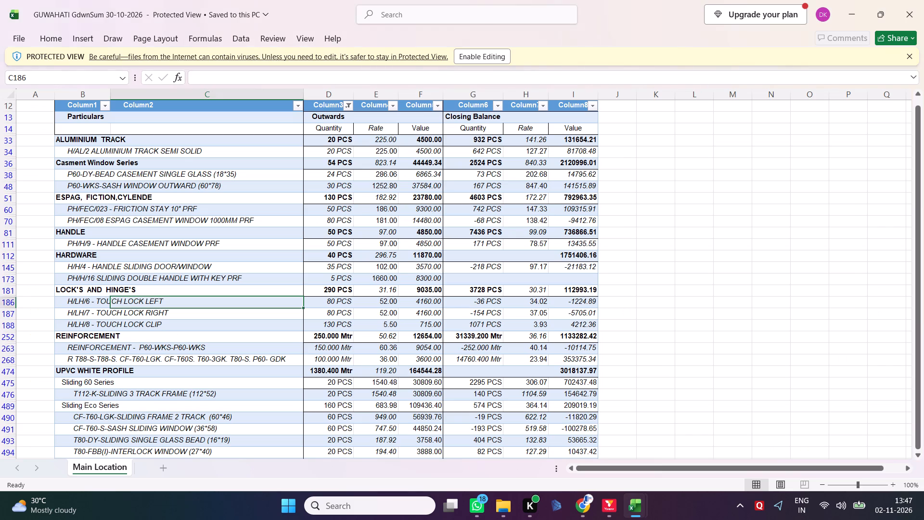
pyautogui.hotkey('alt', 'Tab')
pyautogui.write('80')
# Enter the summary's outward quantity of 80 under 30-10-26 for H/LH/7 TOUCH LOCK RIGHT.
pyautogui.hotkey('alt', 'Tab')
pyautogui.press('Down')
pyautogui.hotkey('alt', 'Tab')
pyautogui.write('80')
pyautogui.press('Return')
pyautogui.hotkey('alt', 'Tab')
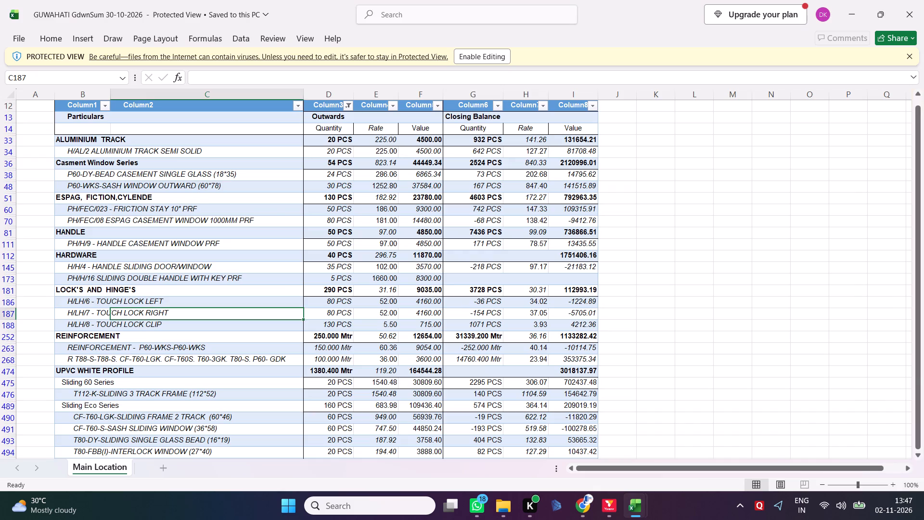
# Enter the summary's outward quantity of 80 under 30-10-26 for H/LH/7 TOUCH LOCK RIGHT.
pyautogui.hotkey('alt', 'Tab')
pyautogui.write('80')
pyautogui.press('Return')
# Enter the summary's outward quantity of 130 under 30-10-26 for H/LH/8 TOUCH LOCK CLIP.
pyautogui.hotkey('alt', 'Tab')
pyautogui.press('Down')
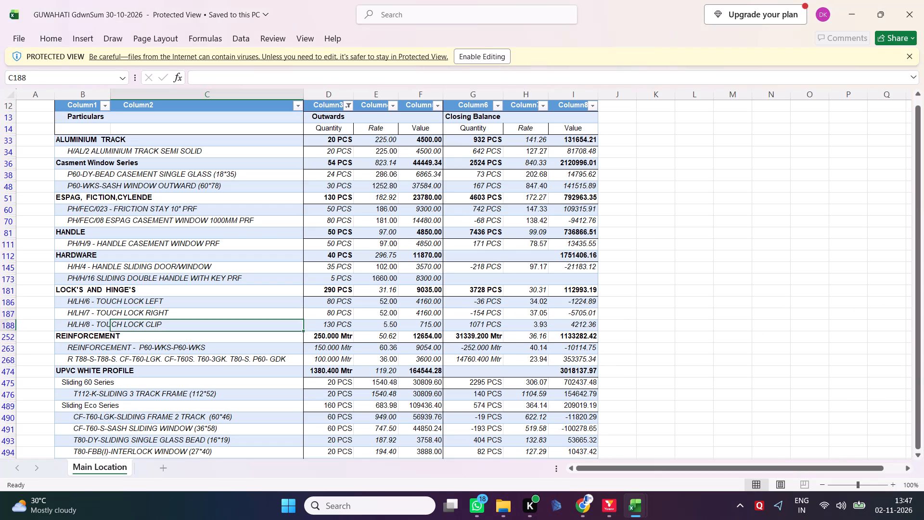
pyautogui.hotkey('alt', 'Tab')
pyautogui.hotkey('alt', 'Tab')
pyautogui.hotkey('alt', 'Tab')
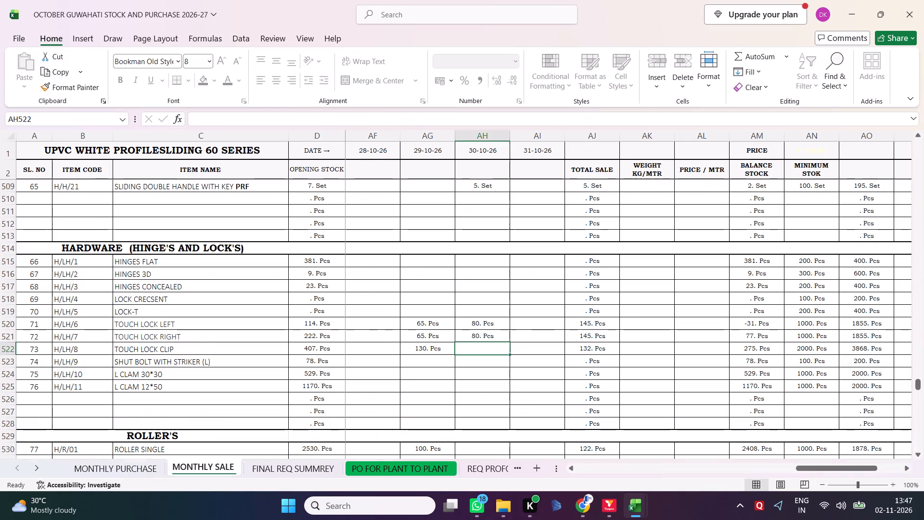
pyautogui.write('130')
pyautogui.press('Return')
# Enter the summary's outward quantity of 150 under 30-10-26 for R P60-WKS in the REINFORCEMENT (1.0 MM X 5 MTR) section.
pyautogui.hotkey('alt', 'Tab')
pyautogui.scroll(1, 463, 305)
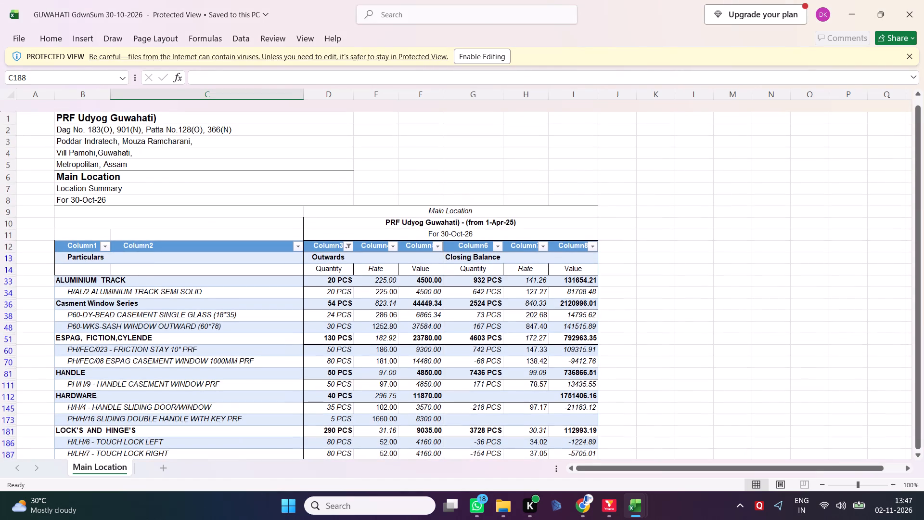
pyautogui.scroll(1, 463, 305)
pyautogui.keyDown('alt'); pyautogui.scroll(1, 463, 305); pyautogui.keyUp('alt')
pyautogui.hotkey('alt', 'Tab')
pyautogui.hotkey('alt', 'Tab')
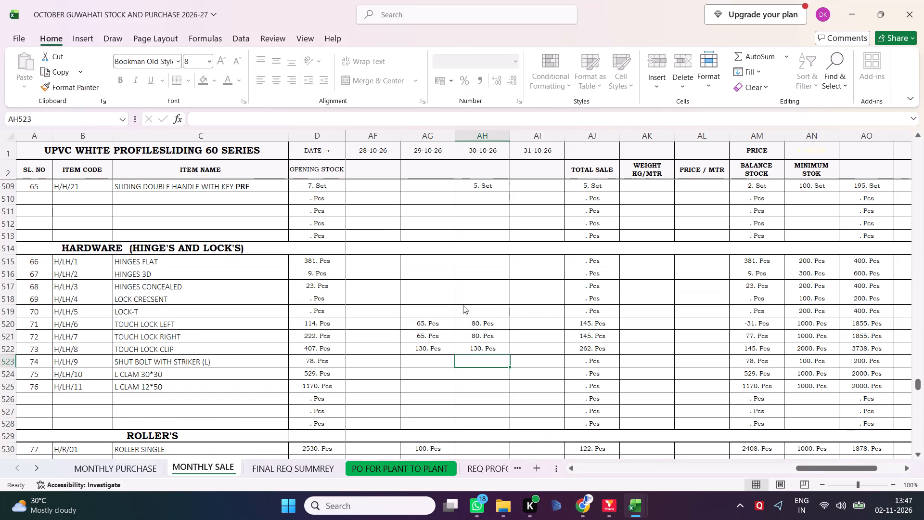
pyautogui.scroll(-3, 463, 305)
pyautogui.press('Down')
pyautogui.press('Down')
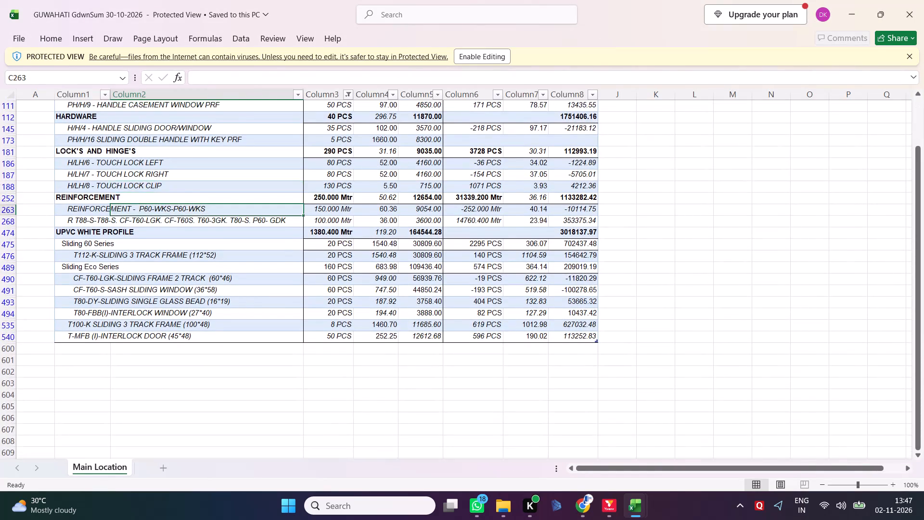
pyautogui.hotkey('alt', 'Tab')
pyautogui.scroll(7, 463, 305)
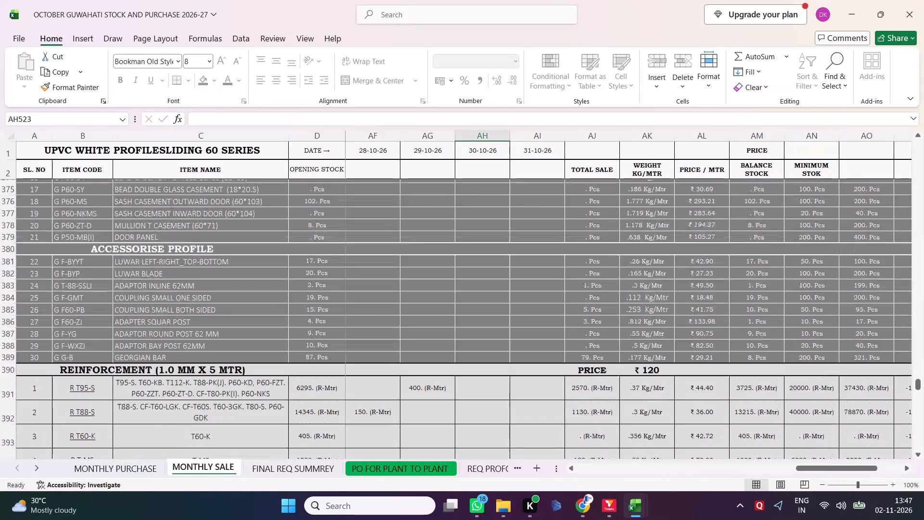
pyautogui.scroll(-2, 463, 305)
pyautogui.click(474, 317)
pyautogui.hotkey('alt', 'Tab')
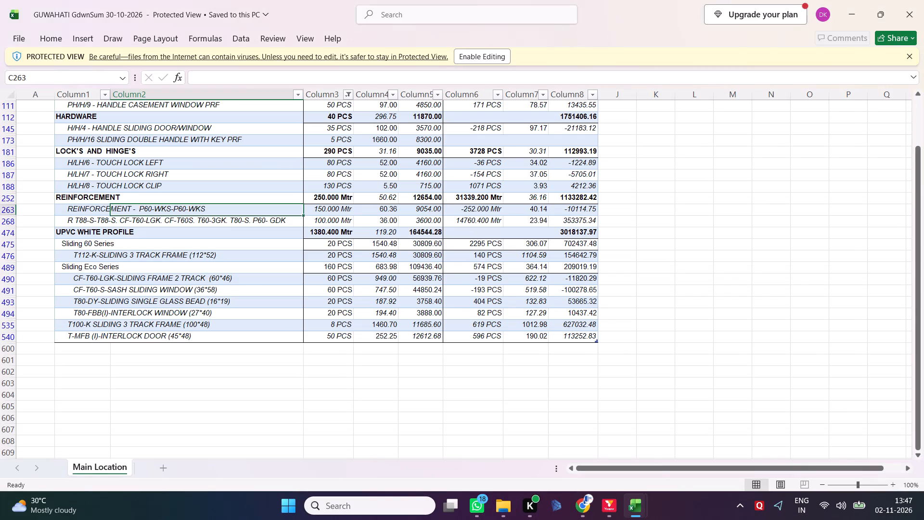
pyautogui.hotkey('alt', 'Tab')
pyautogui.press('Down')
pyautogui.press('Down')
pyautogui.press('Down')
pyautogui.press('Down')
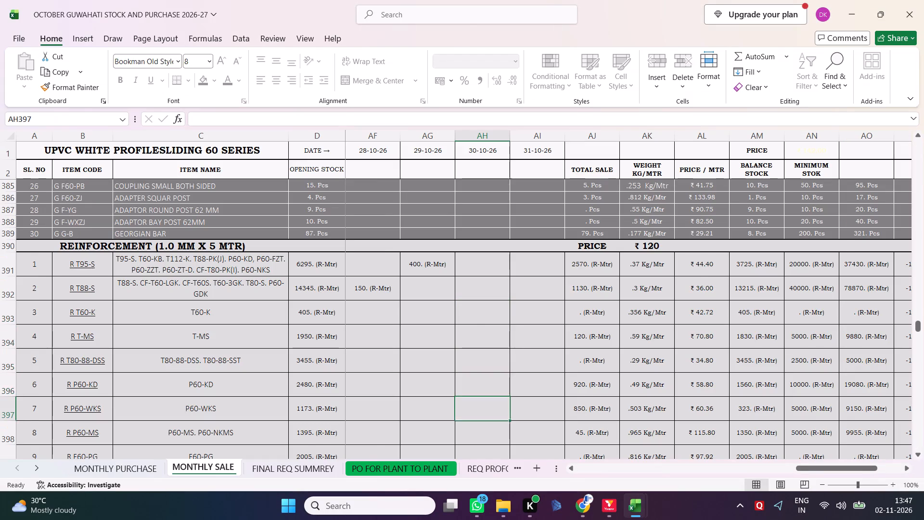
pyautogui.hotkey('alt', 'Tab')
pyautogui.hotkey('alt', 'Tab')
pyautogui.write('150')
pyautogui.press('Return')
# Enter the summary's outward quantity of 100 under 30-10-26 for R T88-S in the REINFORCEMENT section.
pyautogui.hotkey('alt', 'Tab')
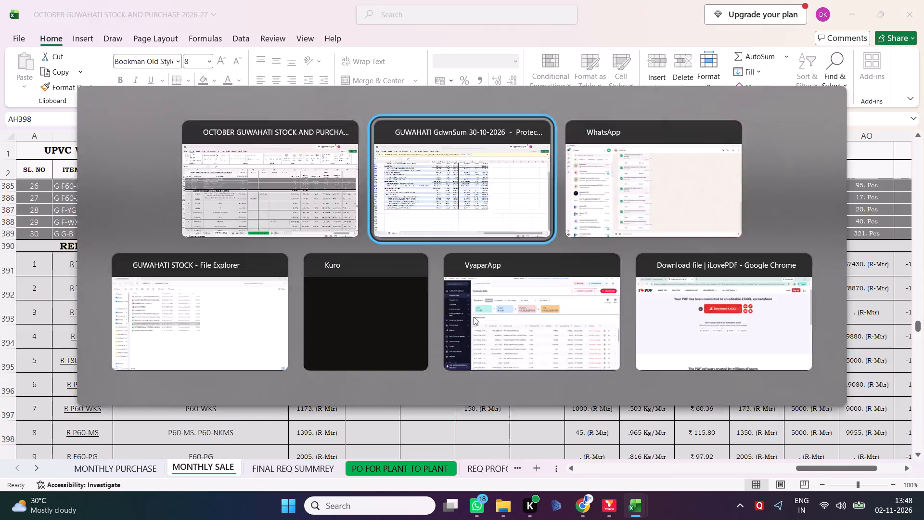
pyautogui.press('Down')
pyautogui.hotkey('alt', 'Tab')
pyautogui.press('Up')
pyautogui.press('Up')
pyautogui.press('Up')
pyautogui.press('Up')
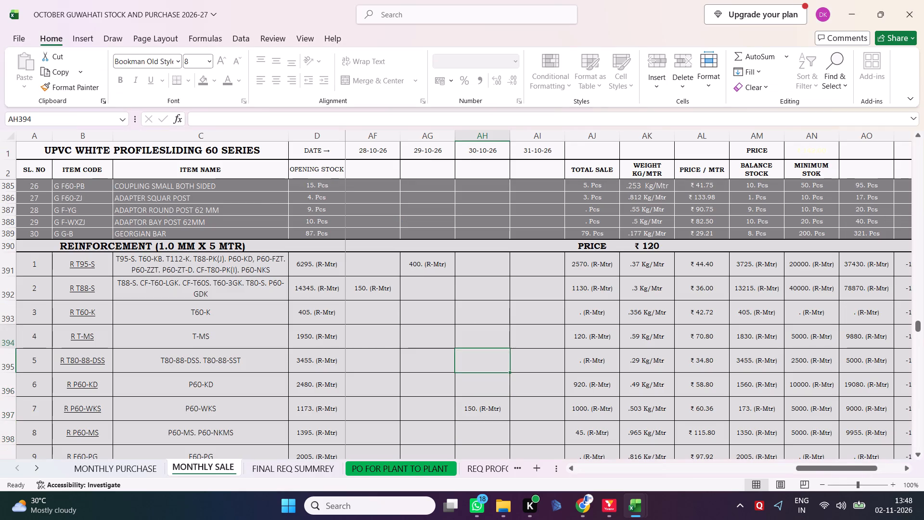
pyautogui.press('Up')
pyautogui.press('Up')
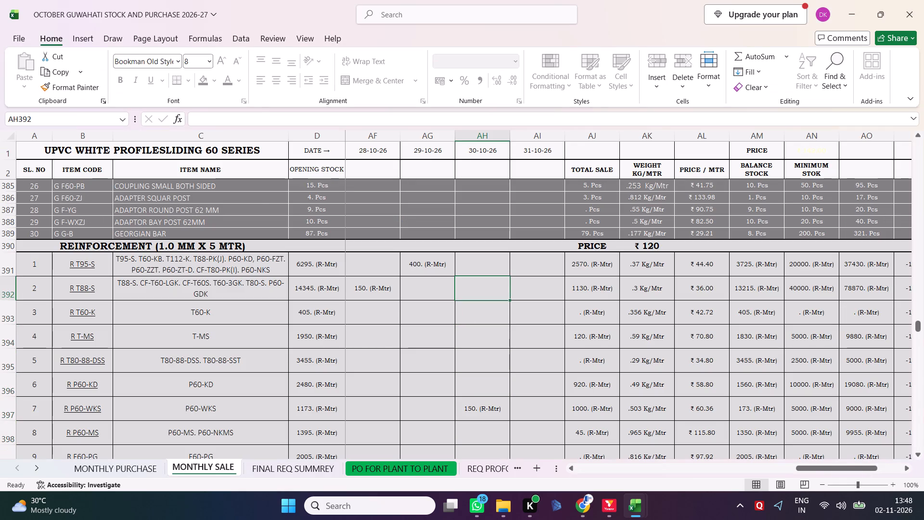
pyautogui.hotkey('alt', 'Tab')
pyautogui.hotkey('alt', 'Tab')
pyautogui.write('100')
pyautogui.press('Return')
# Enter the summary's outward quantity of 20 under 30-10-26 for T112-K SLIDING 3 TRACK FRAME (112*52) in the white sliding 60 series.
pyautogui.hotkey('alt', 'Tab')
pyautogui.press('Down')
pyautogui.press('Down')
pyautogui.press('Down')
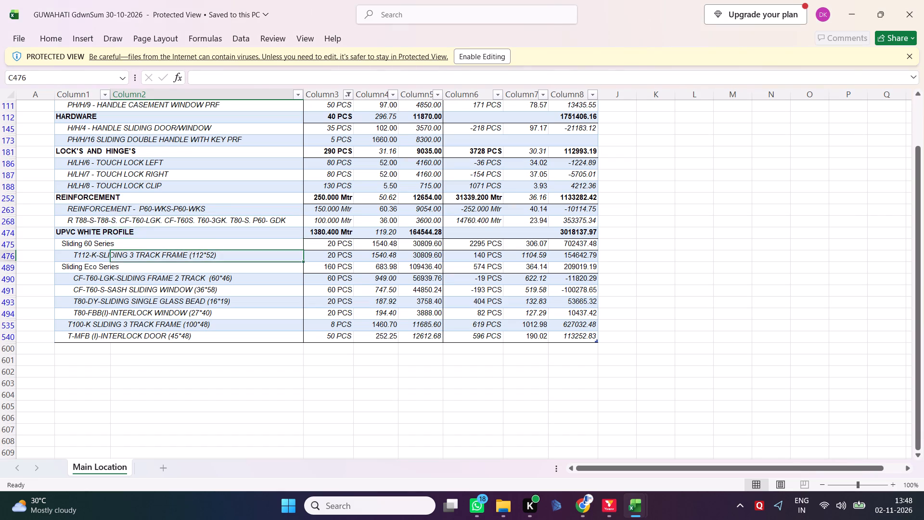
pyautogui.hotkey('alt', 'Tab')
pyautogui.scroll(20, 474, 317)
pyautogui.scroll(5, 474, 317)
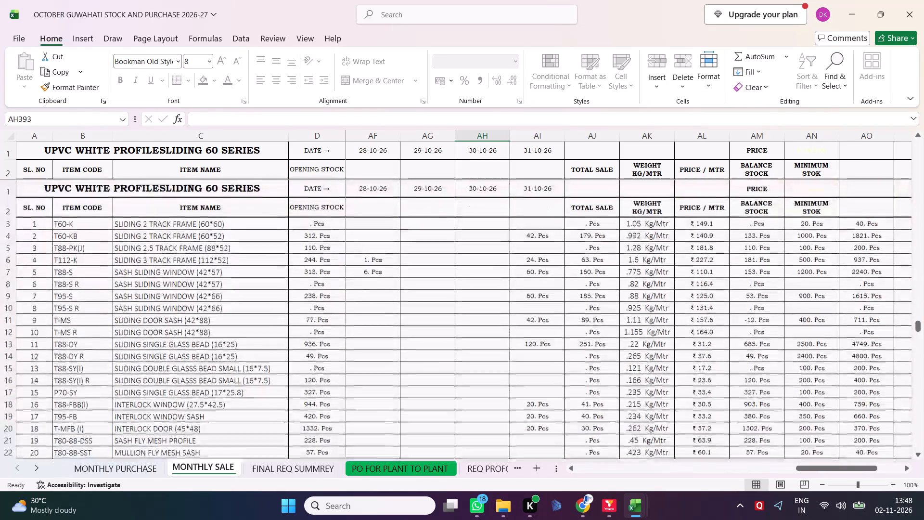
pyautogui.click(461, 221)
pyautogui.hotkey('alt', 'Tab')
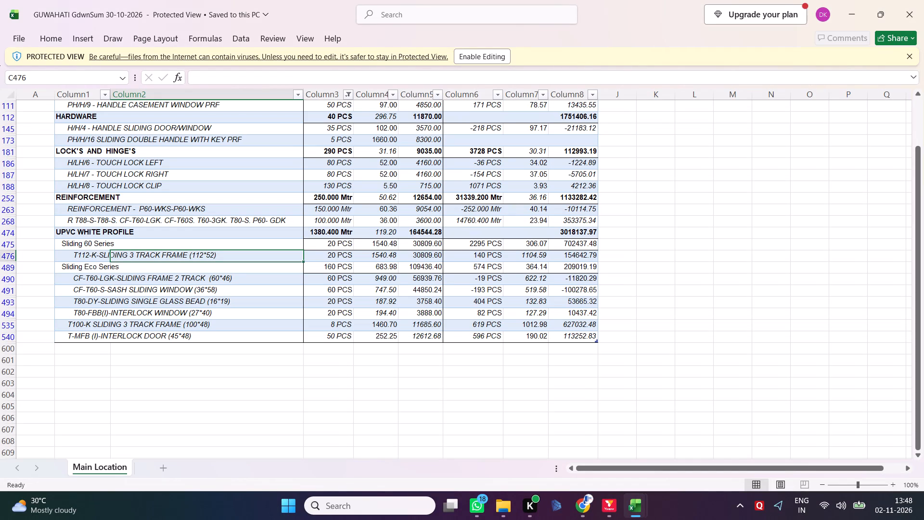
pyautogui.hotkey('alt', 'Tab')
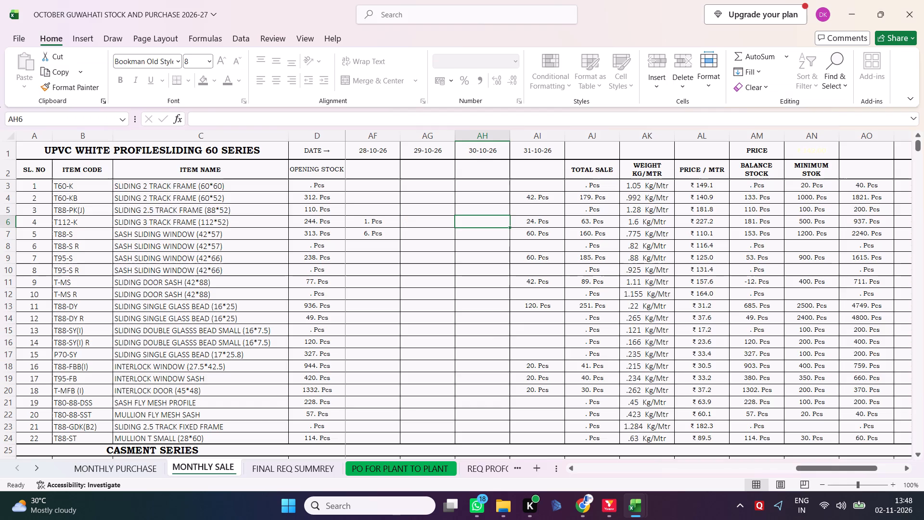
pyautogui.hotkey('alt', 'Tab')
pyautogui.hotkey('alt', 'Tab')
pyautogui.press('Up')
pyautogui.press('Down')
pyautogui.hotkey('alt', 'Tab')
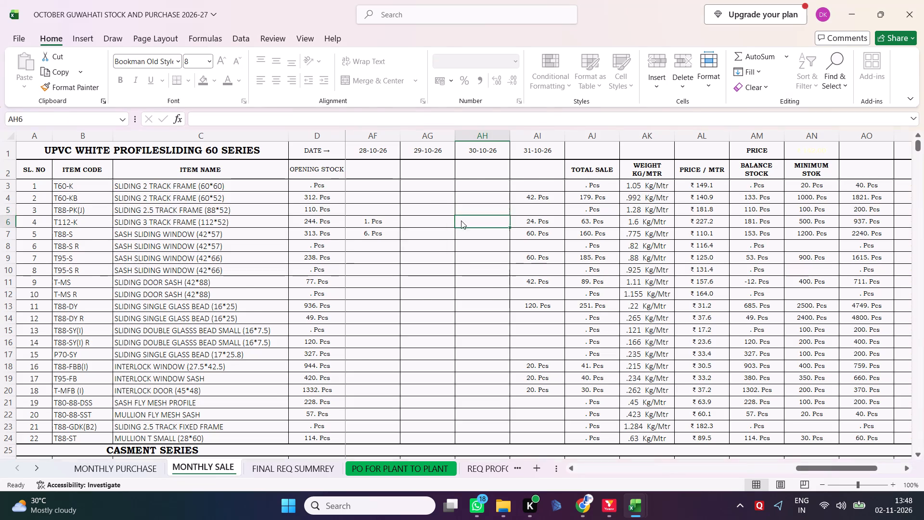
pyautogui.hotkey('alt', 'Tab')
pyautogui.write('20')
pyautogui.press('Return')
# Enter the summary's outward quantity of 60 under 30-10-26 for CF-T60-LGK SLIDING FRAME 2 TRACK (60*46) in the PROJECT SERIES section.
pyautogui.hotkey('alt', 'Tab')
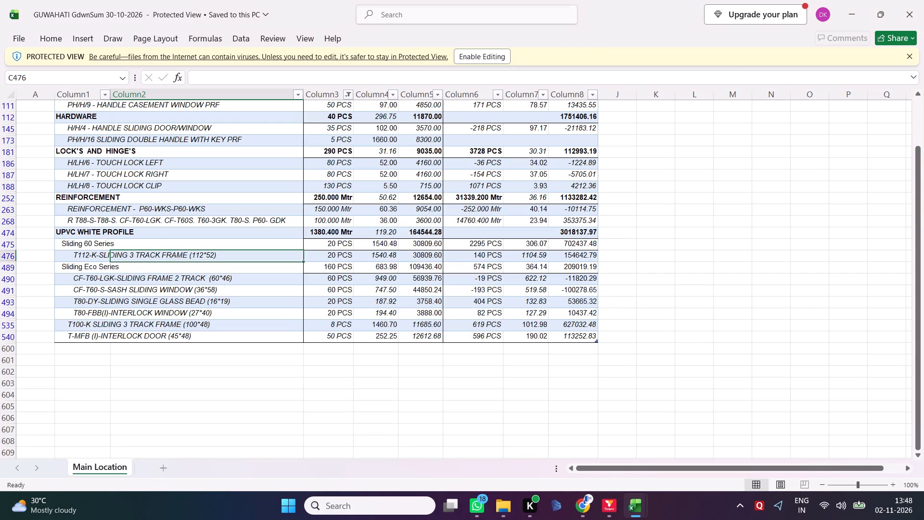
pyautogui.press('Down')
pyautogui.press('Down')
pyautogui.hotkey('alt', 'Tab')
pyautogui.scroll(-9, 461, 221)
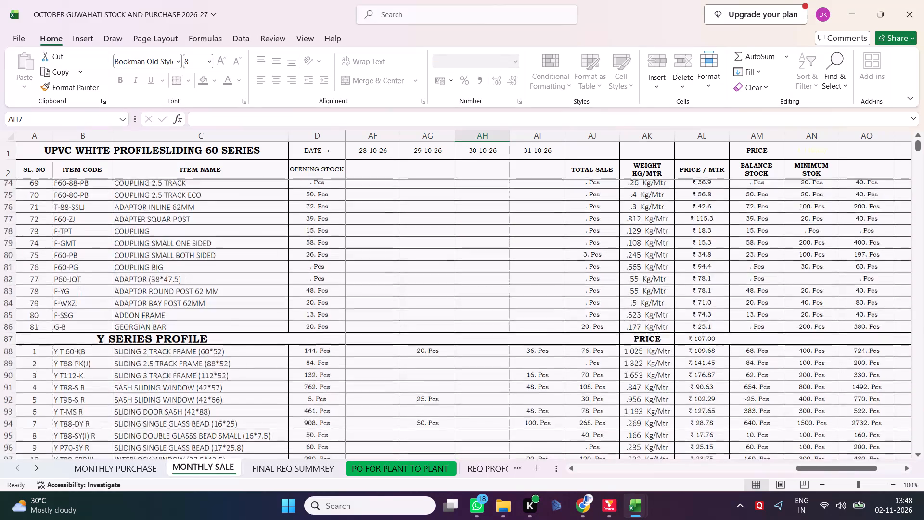
pyautogui.scroll(-1, 461, 221)
pyautogui.scroll(2, 461, 221)
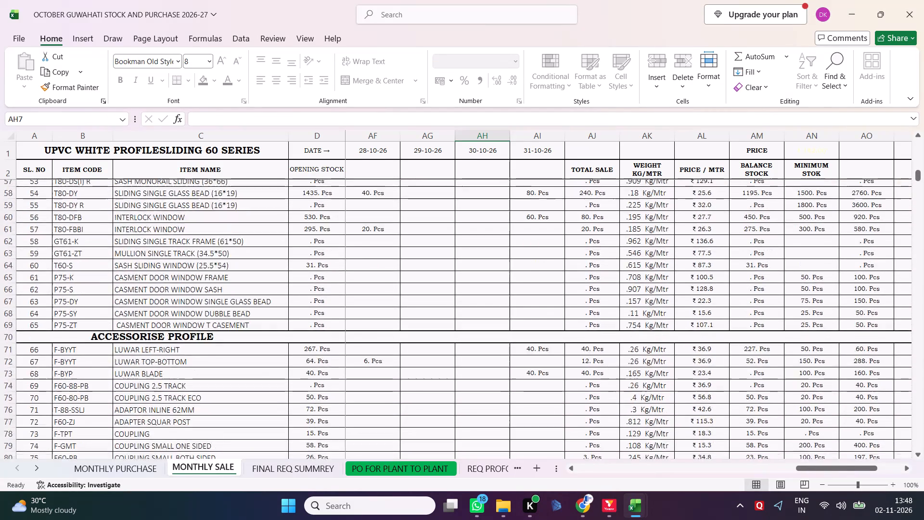
pyautogui.scroll(3, 461, 221)
pyautogui.click(466, 221)
pyautogui.hotkey('alt', 'Tab')
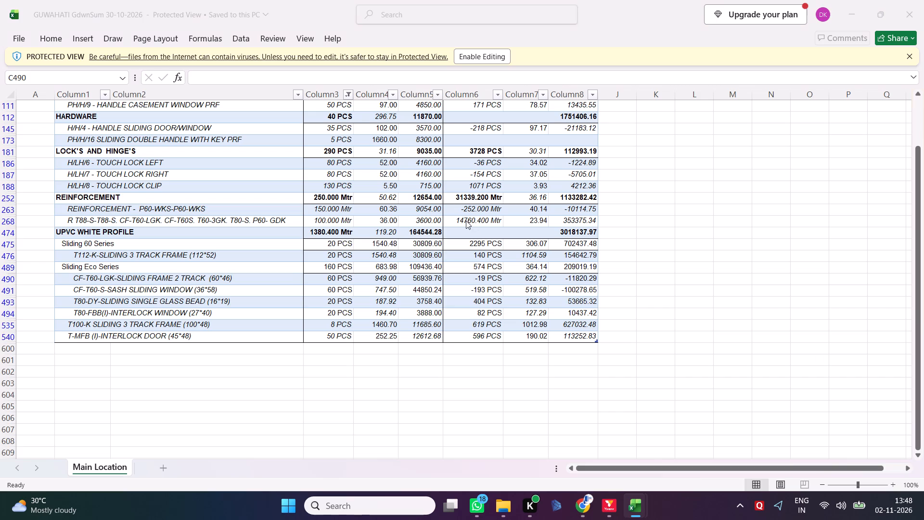
pyautogui.hotkey('alt', 'Tab')
pyautogui.press('Up')
pyautogui.hotkey('alt', 'Tab')
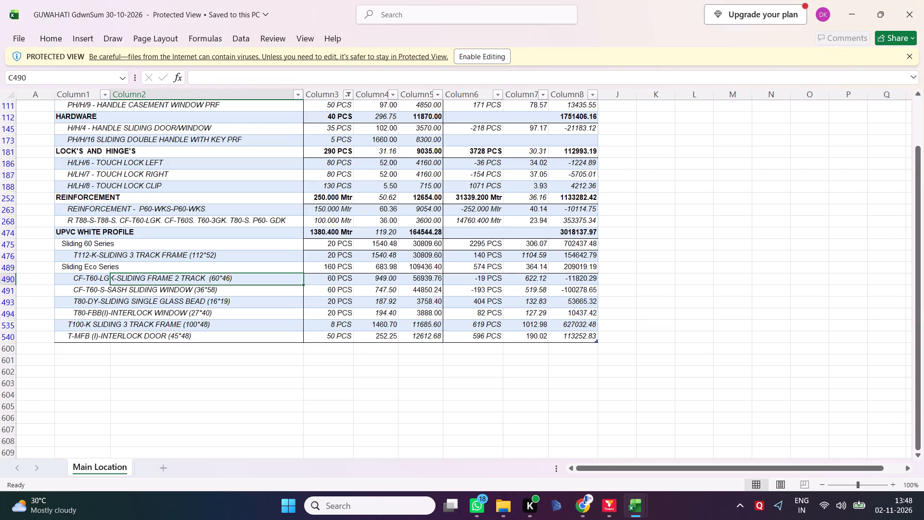
pyautogui.hotkey('alt', 'Tab')
pyautogui.write('60')
pyautogui.press('Return')
# Enter the summary's outward quantity of 60 under 30-10-26 for CF-T60-S SASH SLIDING WINDOW (36*58).
pyautogui.hotkey('alt', 'Tab')
pyautogui.press('Down')
pyautogui.hotkey('alt', 'Tab')
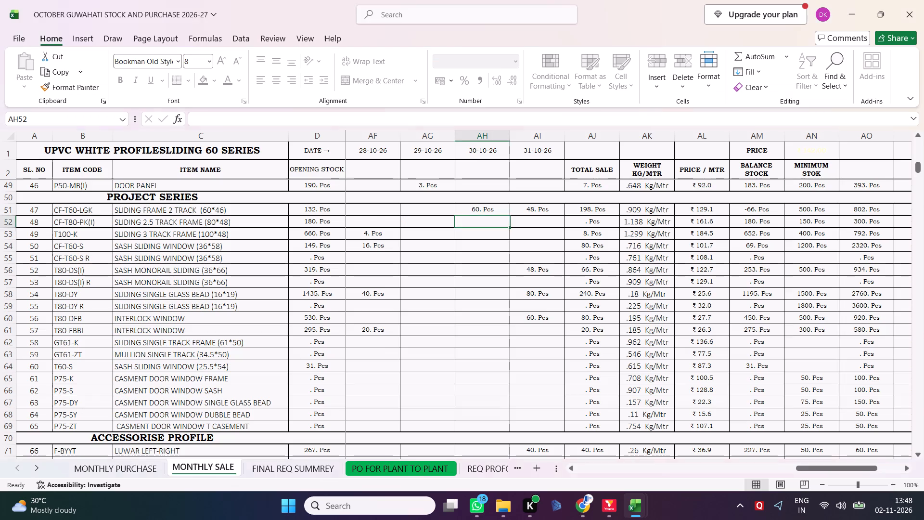
pyautogui.press('Down')
pyautogui.press('Down')
pyautogui.hotkey('alt', 'Tab')
pyautogui.hotkey('alt', 'Tab')
pyautogui.write('60')
pyautogui.press('Return')
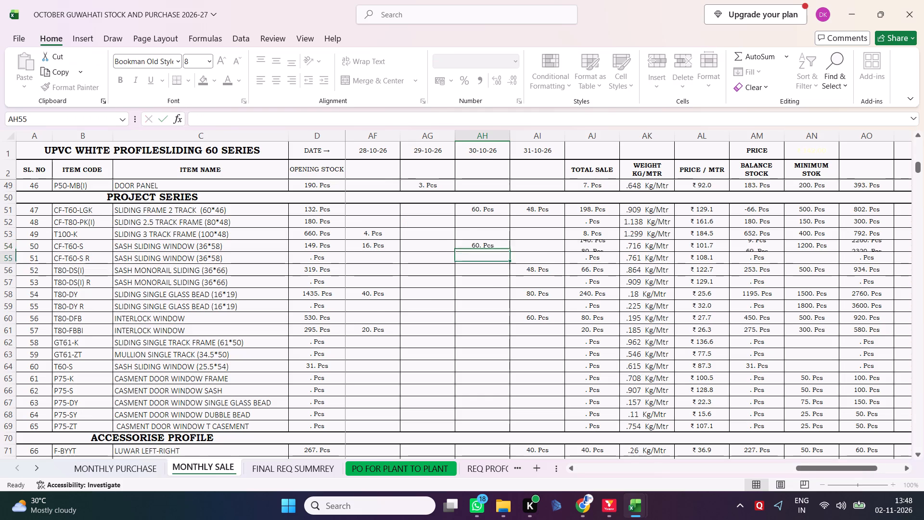
# Enter the summary's outward quantity of 20 under 30-10-26 for T80-DY SLIDING SINGLE GLASS BEAD (16*19).
pyautogui.hotkey('alt', 'Tab')
pyautogui.press('Down')
pyautogui.hotkey('alt', 'Tab')
pyautogui.press('Down')
pyautogui.press('Down')
pyautogui.hotkey('alt', 'Tab')
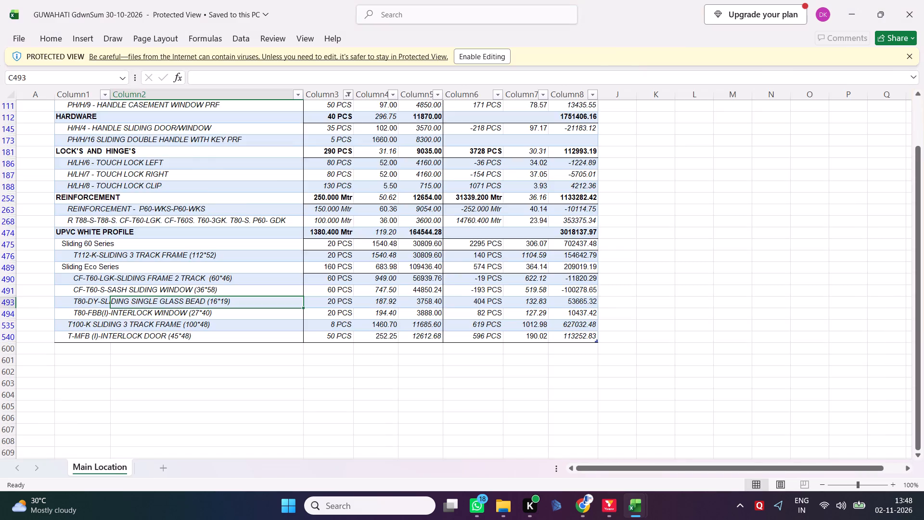
pyautogui.hotkey('alt', 'Tab')
pyautogui.press('Down')
pyautogui.hotkey('alt', 'Tab')
pyautogui.hotkey('alt', 'Tab')
pyautogui.write('20')
pyautogui.press('Return')
# Enter the summary's T80-FBB(I) outward quantity of 20 under 30-10-26 for T80-FBBI INTERLOCK WINDOW.
pyautogui.hotkey('alt', 'Tab')
pyautogui.press('Down')
pyautogui.hotkey('alt', 'Tab')
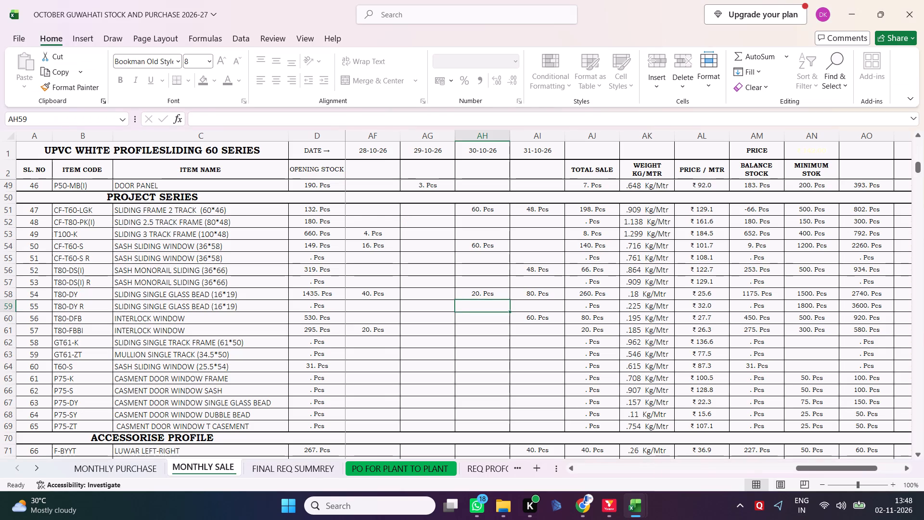
pyautogui.press('Down')
pyautogui.press('Down')
pyautogui.hotkey('alt', 'Tab')
pyautogui.hotkey('alt', 'Tab')
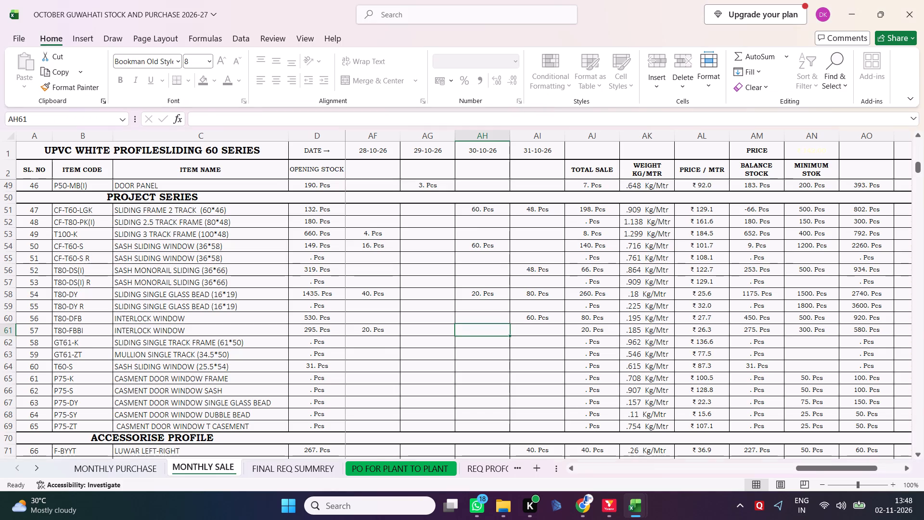
pyautogui.hotkey('alt', 'Tab')
pyautogui.hotkey('alt', 'Tab')
pyautogui.write('20')
pyautogui.press('Return')
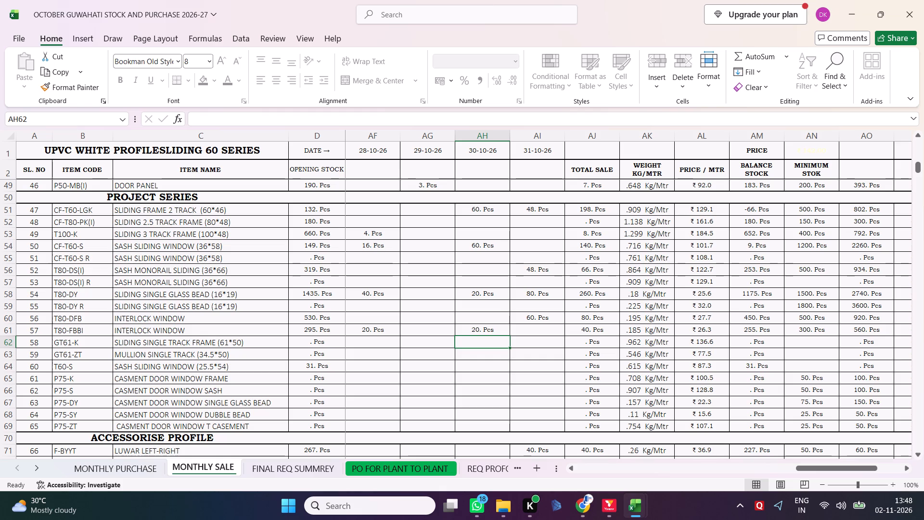
# Enter the summary's outward quantity of 8 under 30-10-26 for T100-K SLIDING 3 TRACK FRAME (100*48) in the PROJECT SERIES section.
pyautogui.hotkey('alt', 'Tab')
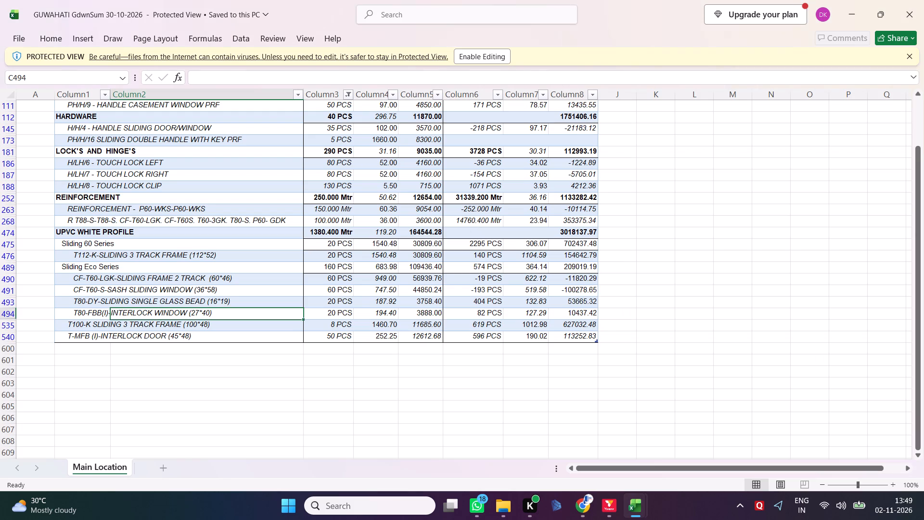
pyautogui.hotkey('alt', 'Tab')
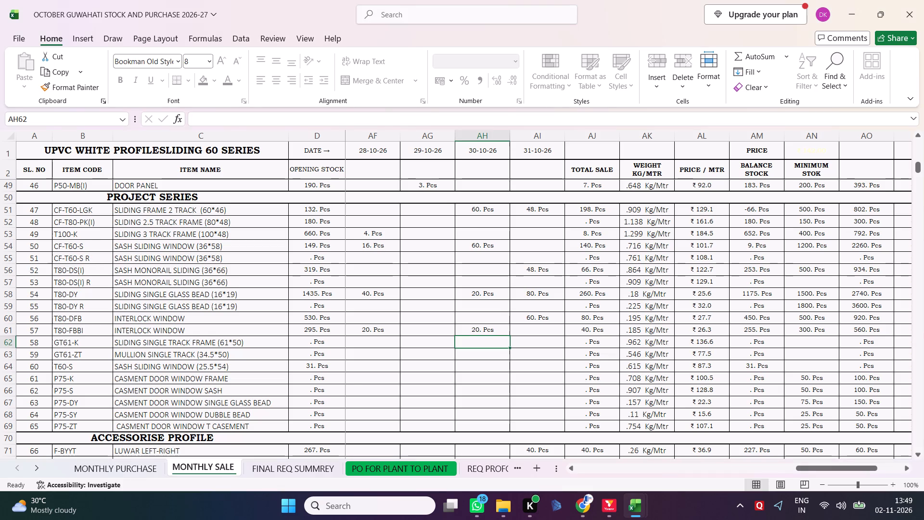
pyautogui.hotkey('alt', 'Tab')
pyautogui.press('Down')
pyautogui.hotkey('alt', 'Tab')
pyautogui.press('Up')
pyautogui.press('Up')
pyautogui.press('Up')
pyautogui.press('Up')
pyautogui.press('Up')
pyautogui.press('Up')
pyautogui.press('Up')
pyautogui.press('Up')
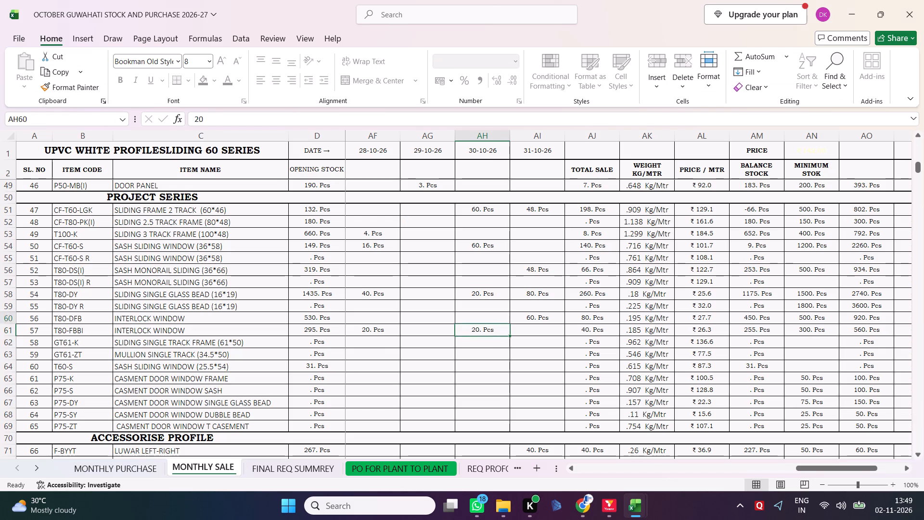
pyautogui.press('Up')
pyautogui.hotkey('alt', 'Tab')
pyautogui.hotkey('alt', 'Tab')
pyautogui.press('8')
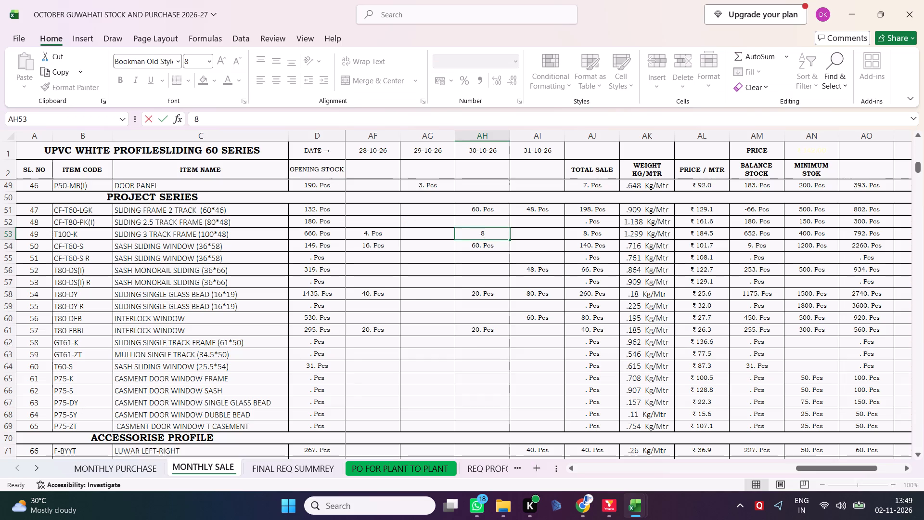
pyautogui.press('Return')
# Enter the summary's outward quantity of 50 under 30-10-26 for T-MFB (I) INTERLOCK DOOR (45*48) in the white sliding 60 series.
pyautogui.hotkey('alt', 'Tab')
pyautogui.press('Down')
pyautogui.hotkey('alt', 'Tab')
pyautogui.press('Up')
pyautogui.press('Up')
pyautogui.press('Up')
pyautogui.press('Up')
pyautogui.press('Up')
pyautogui.press('Up')
pyautogui.press('Up')
pyautogui.press('Up')
pyautogui.press('Up')
pyautogui.press('Up')
pyautogui.press('Up')
pyautogui.press('Up')
pyautogui.press('Up')
pyautogui.press('Up')
pyautogui.press('Up')
pyautogui.press('Up')
pyautogui.press('Up')
pyautogui.press('Up')
pyautogui.press('Up')
pyautogui.press('Up')
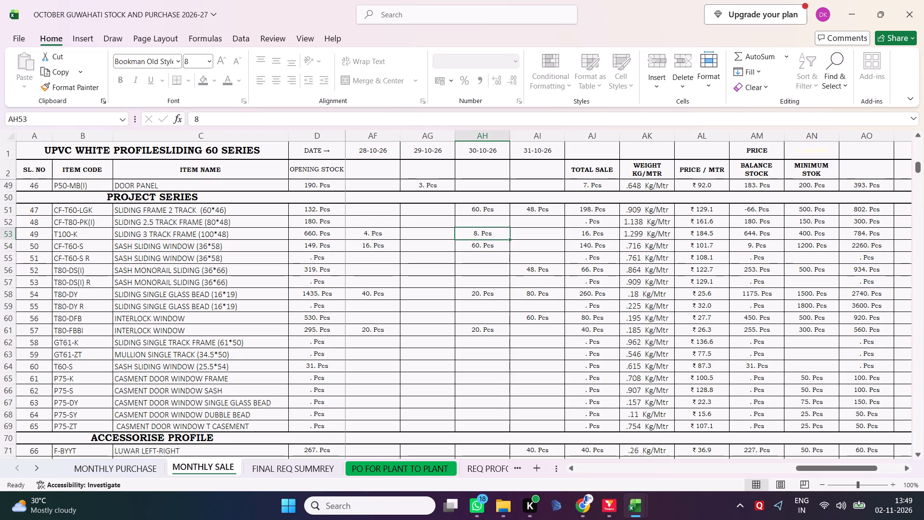
pyautogui.press('Down')
pyautogui.press('Down')
pyautogui.press('Down')
pyautogui.press('Down')
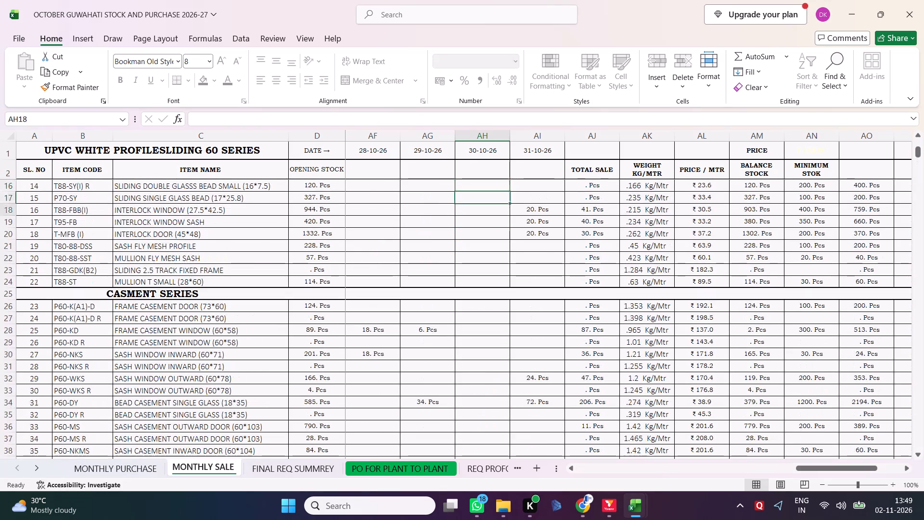
pyautogui.press('Up')
pyautogui.press('Up')
pyautogui.press('Up')
pyautogui.press('Up')
pyautogui.press('Up')
pyautogui.press('Up')
pyautogui.press('Up')
pyautogui.press('Up')
pyautogui.press('Down')
pyautogui.press('Down')
pyautogui.press('Down')
pyautogui.press('Down')
pyautogui.press('Down')
pyautogui.press('Down')
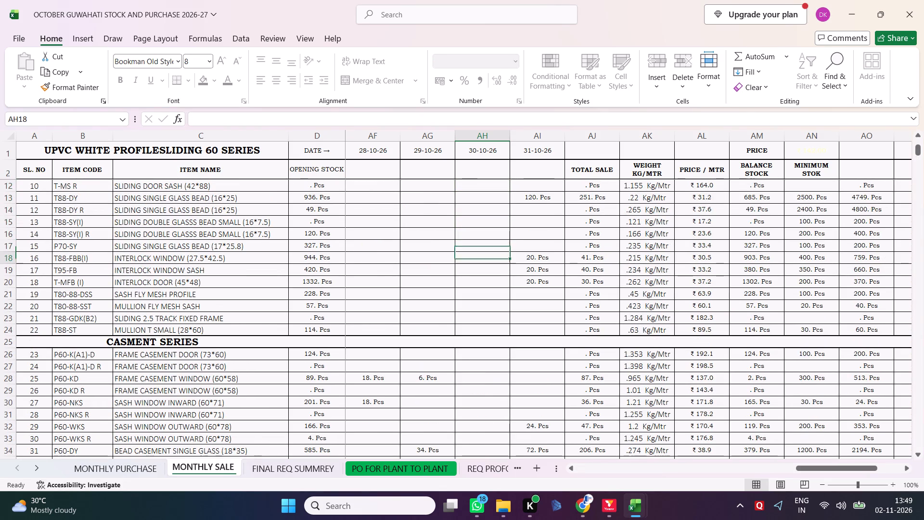
pyautogui.press('Down')
pyautogui.press('Down')
pyautogui.hotkey('alt', 'Tab')
pyautogui.hotkey('alt', 'Tab')
pyautogui.write('50')
pyautogui.press('Return')
# Check the daily summary once more and save the stock and purchase workbook.
pyautogui.hotkey('alt', 'Tab')
pyautogui.hotkey('alt', 'Tab')
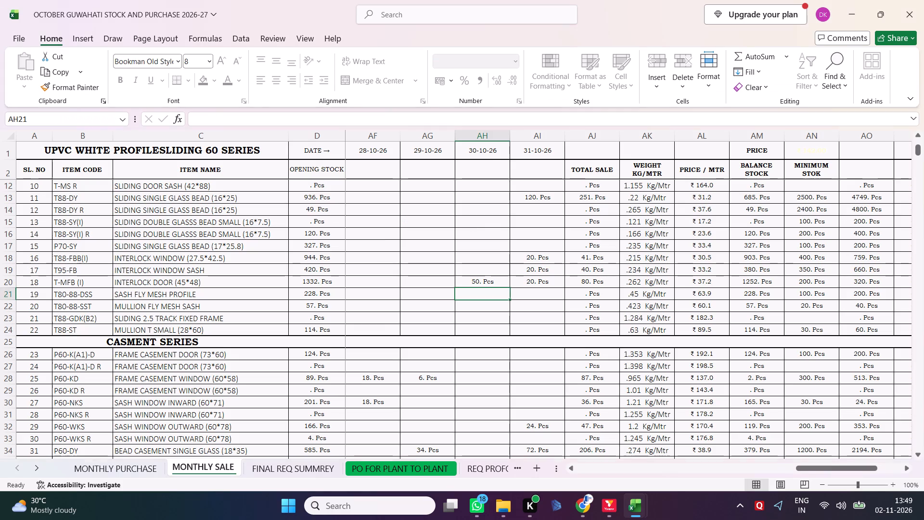
pyautogui.hotkey('ctrl', 's')
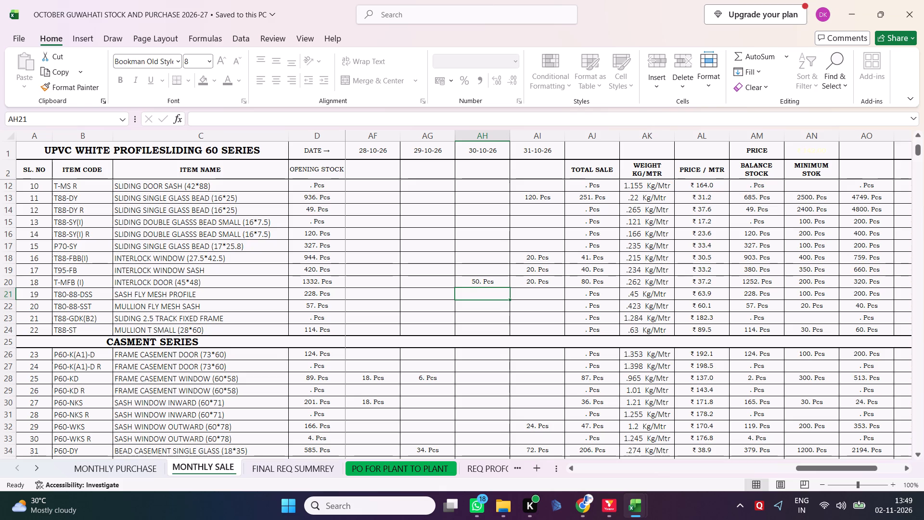
# Review the late-October sale entries and stock columns on MONTHLY SALE, from the white sliding series down through the Y series profiles.
pyautogui.scroll(2, 461, 217)
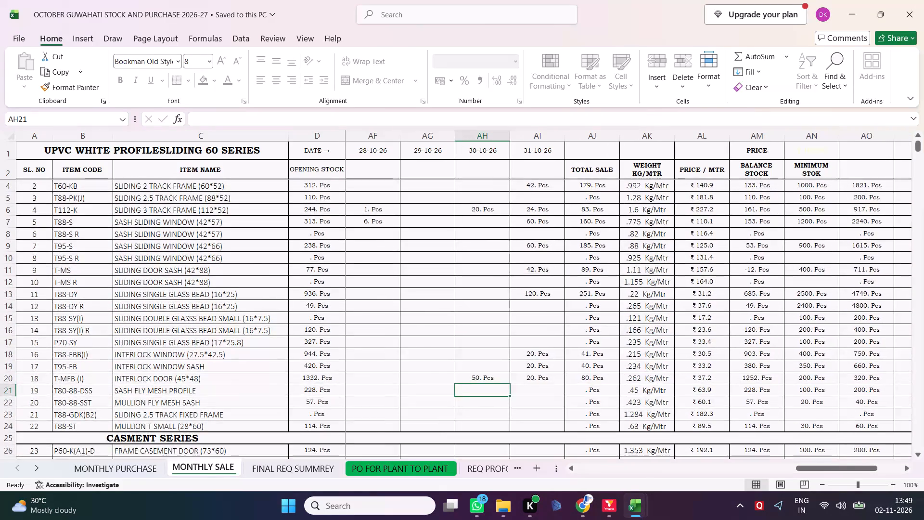
pyautogui.scroll(2, 461, 217)
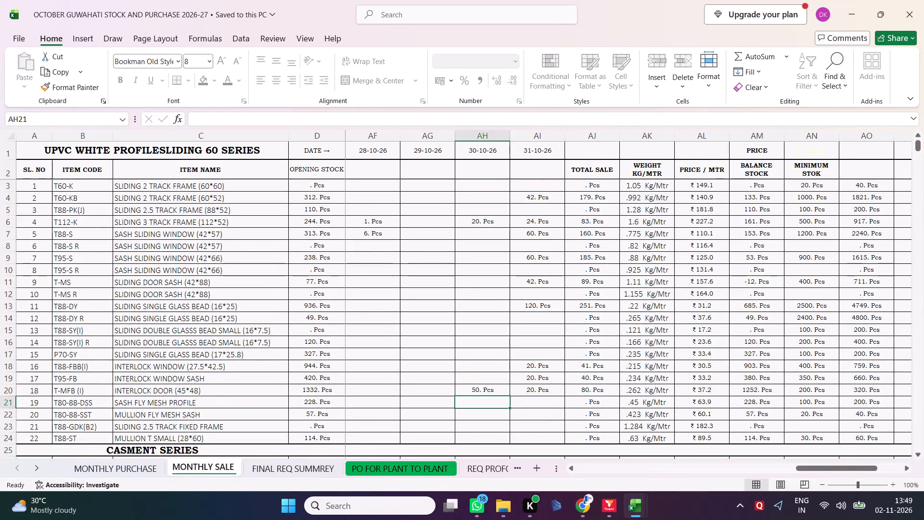
pyautogui.hscroll(1, 461, 217)
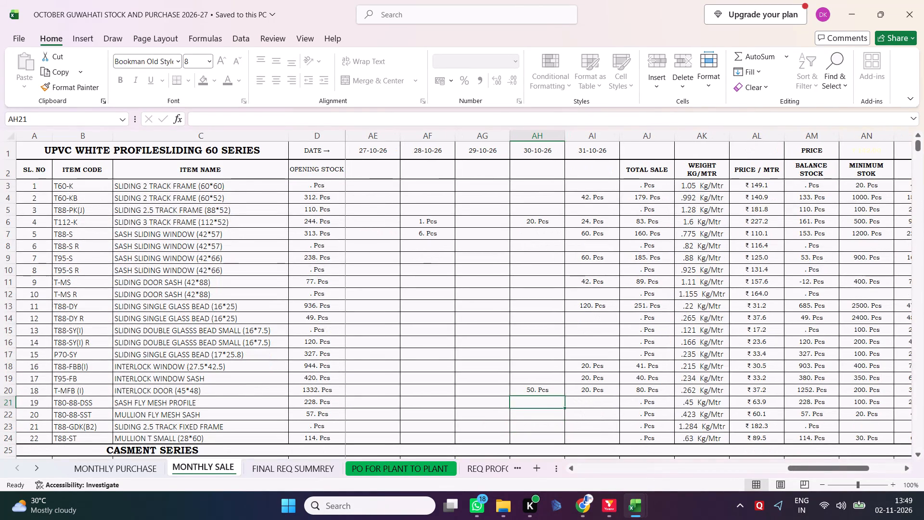
pyautogui.hscroll(-4, 590, 277)
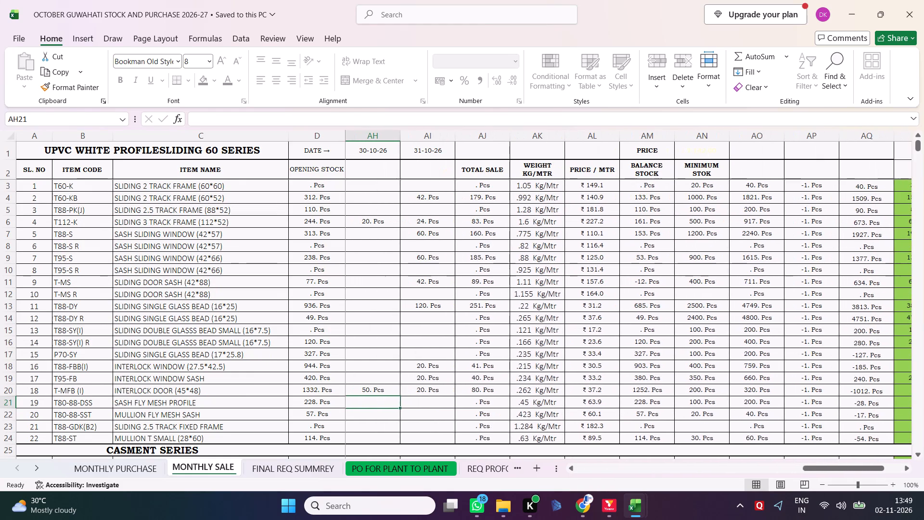
pyautogui.scroll(-3, 648, 323)
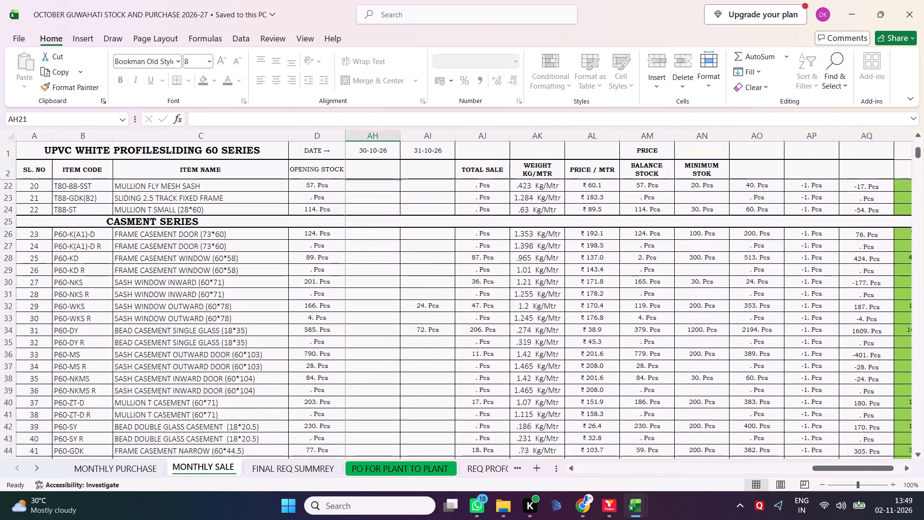
pyautogui.scroll(-5, 648, 323)
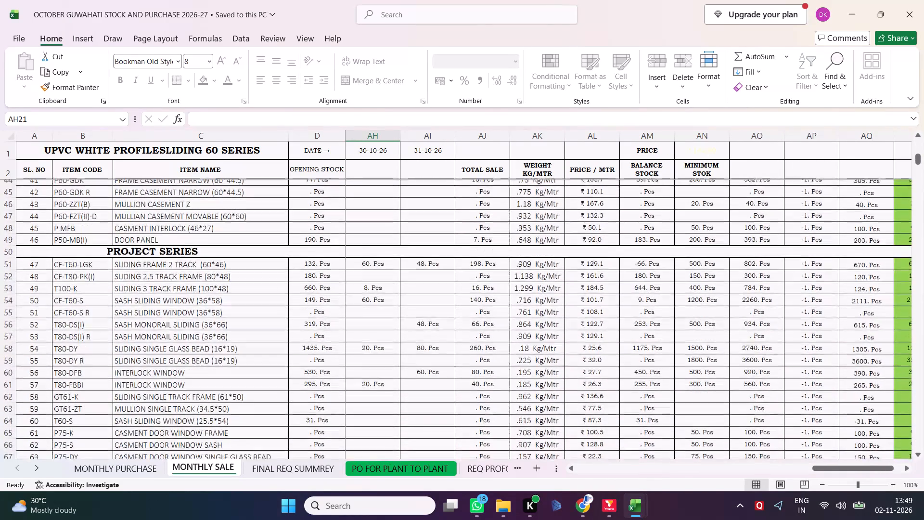
pyautogui.scroll(-5, 648, 323)
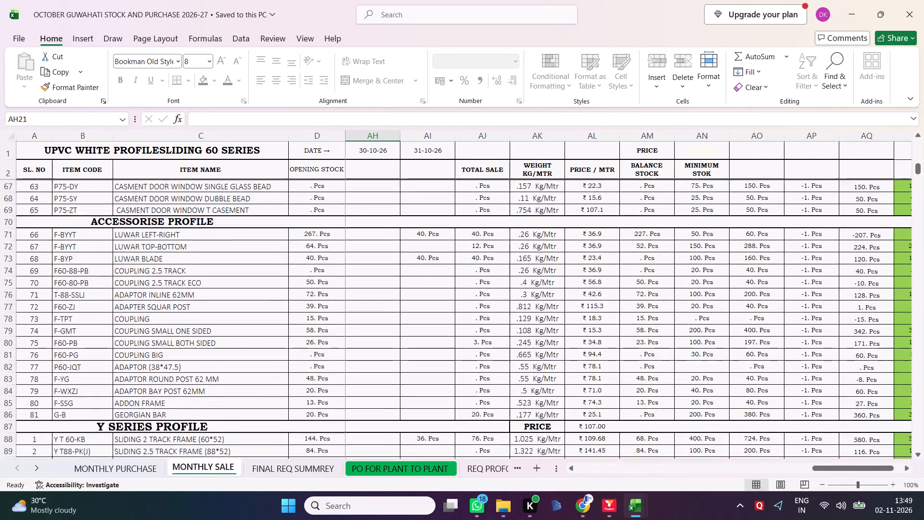
pyautogui.scroll(-6, 648, 323)
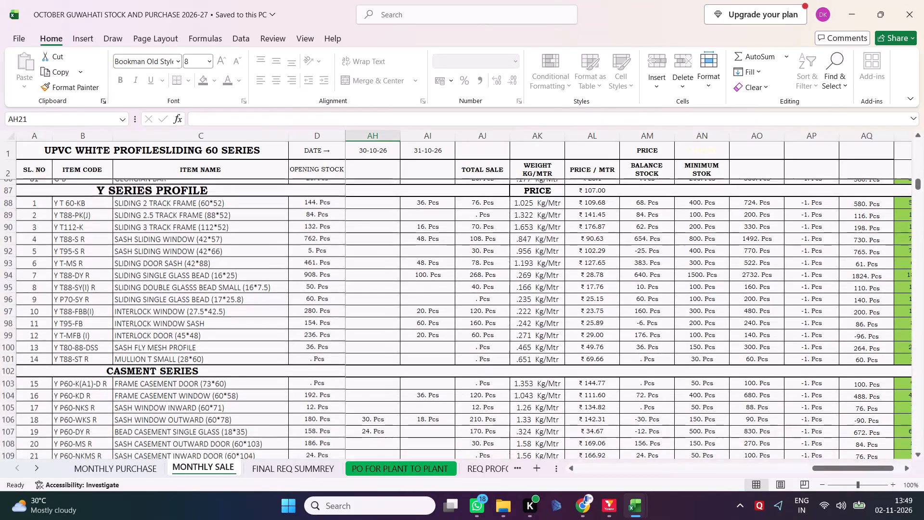
pyautogui.scroll(-2, 648, 323)
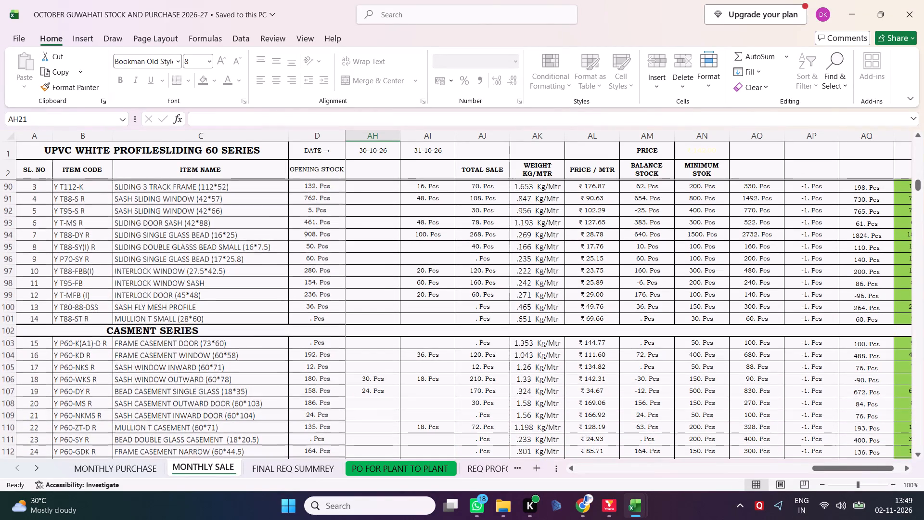
pyautogui.scroll(-2, 648, 323)
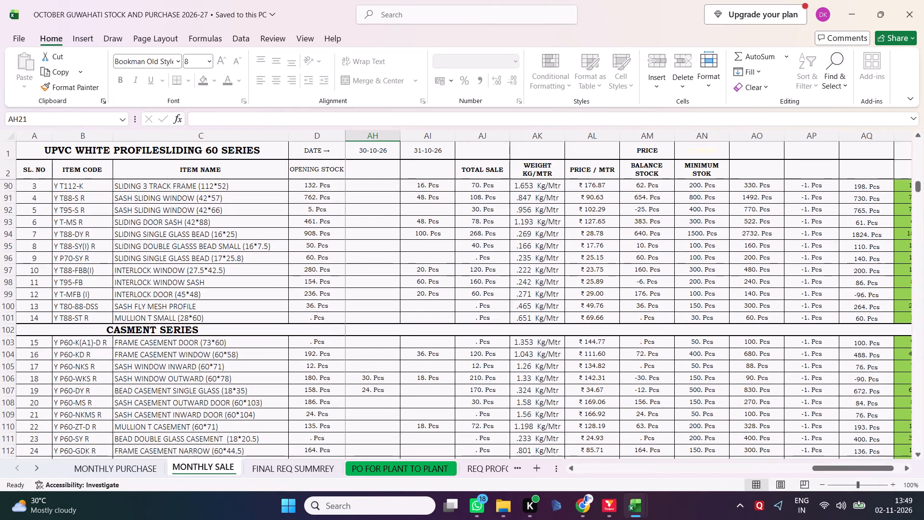
pyautogui.scroll(-3, 648, 323)
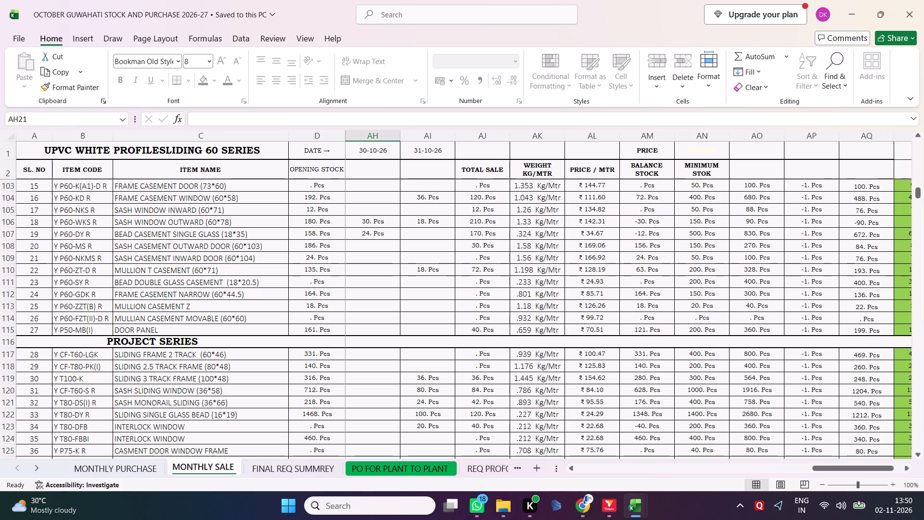
pyautogui.scroll(-3, 648, 323)
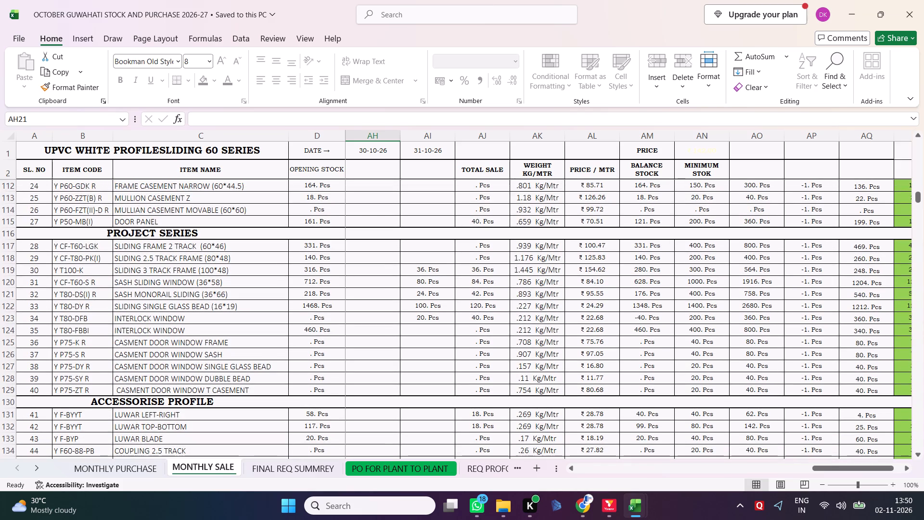
pyautogui.scroll(-4, 640, 331)
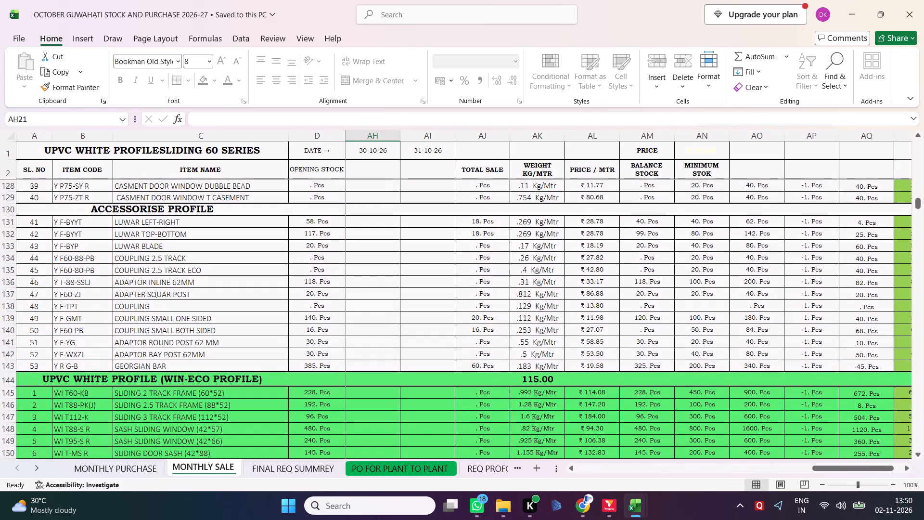
pyautogui.scroll(4, 640, 331)
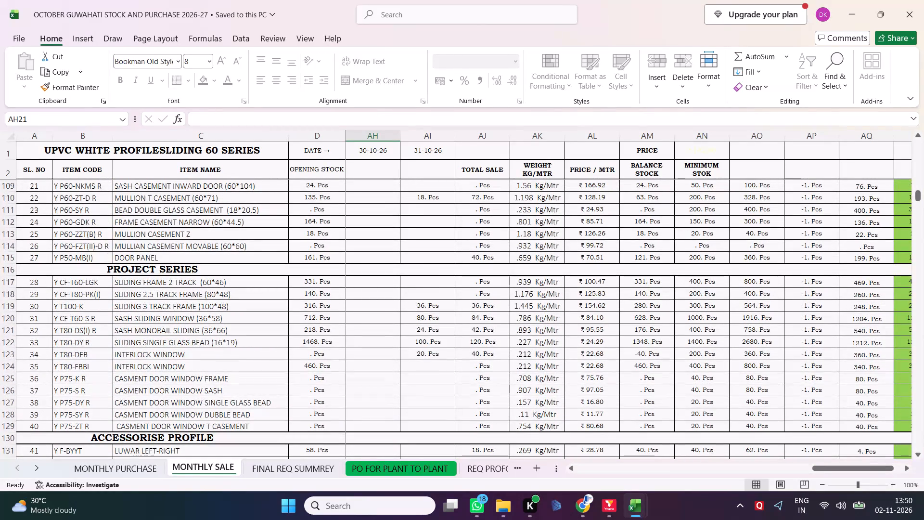
pyautogui.hscroll(2, 640, 331)
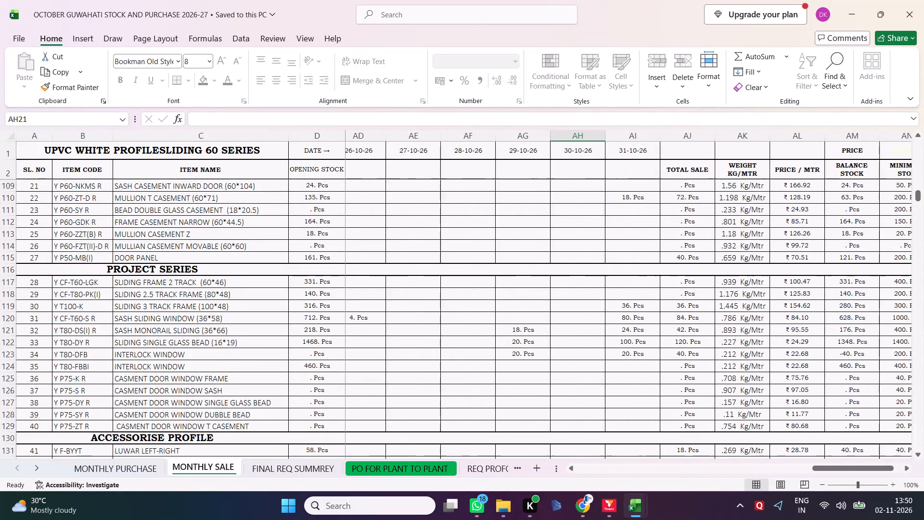
pyautogui.hscroll(2, 640, 331)
pyautogui.scroll(1, 640, 331)
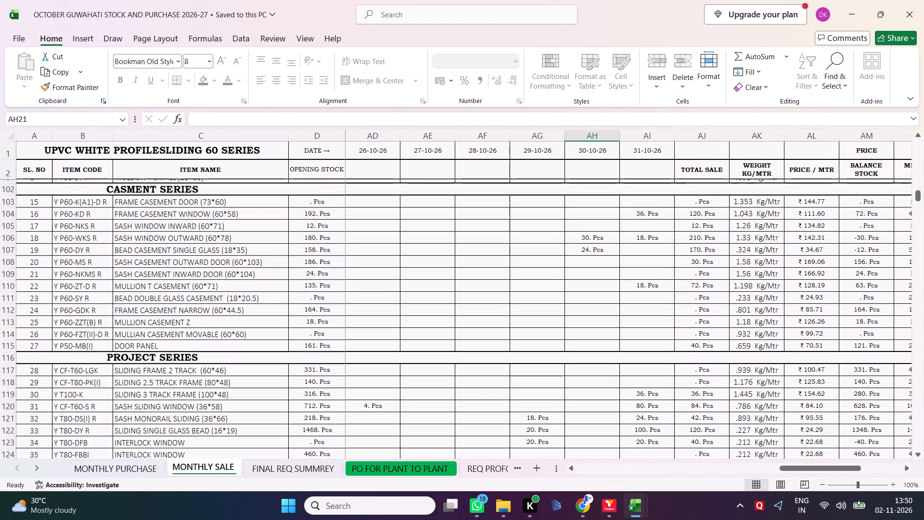
pyautogui.scroll(1, 640, 331)
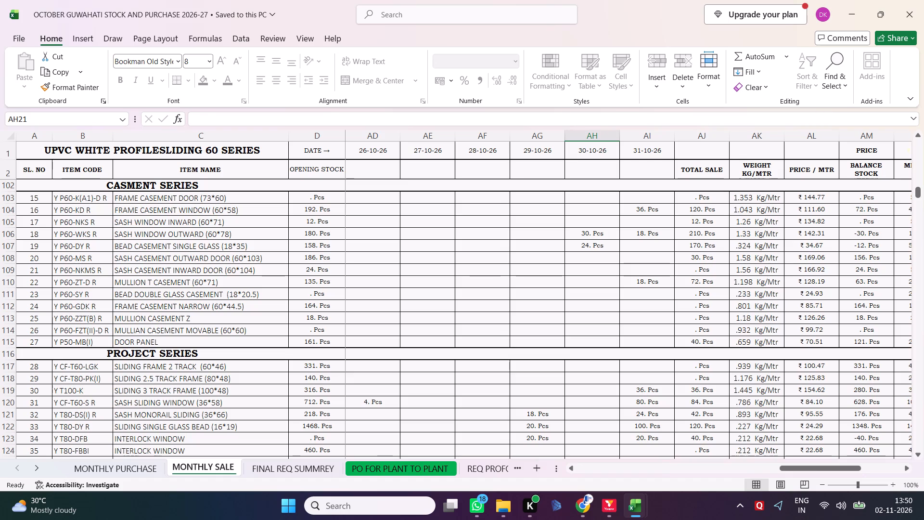
pyautogui.hscroll(-1, 640, 331)
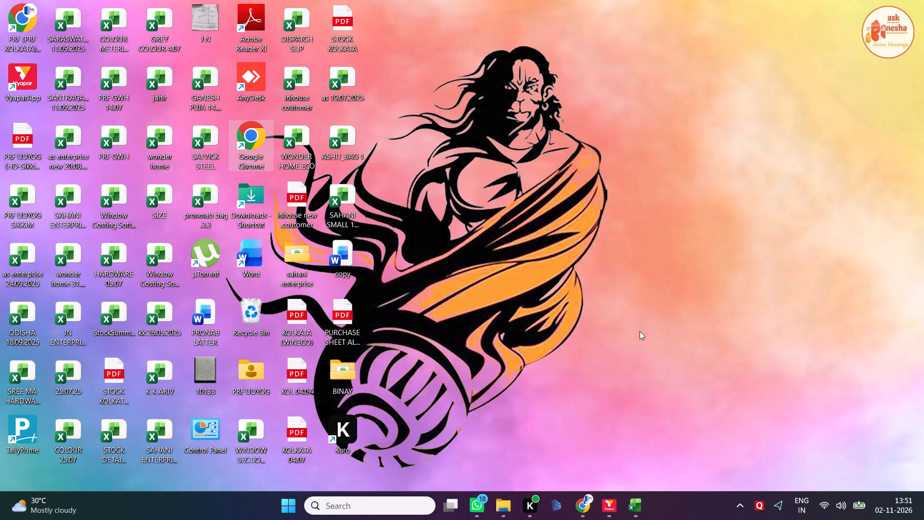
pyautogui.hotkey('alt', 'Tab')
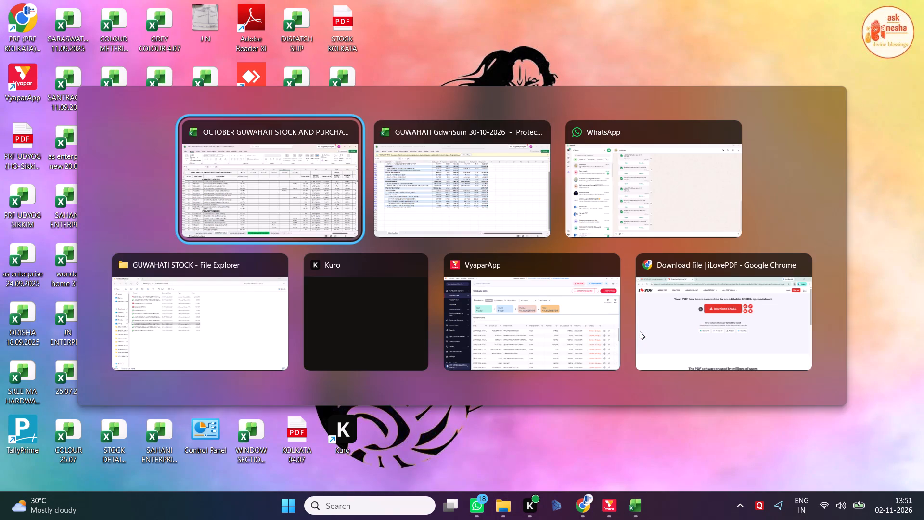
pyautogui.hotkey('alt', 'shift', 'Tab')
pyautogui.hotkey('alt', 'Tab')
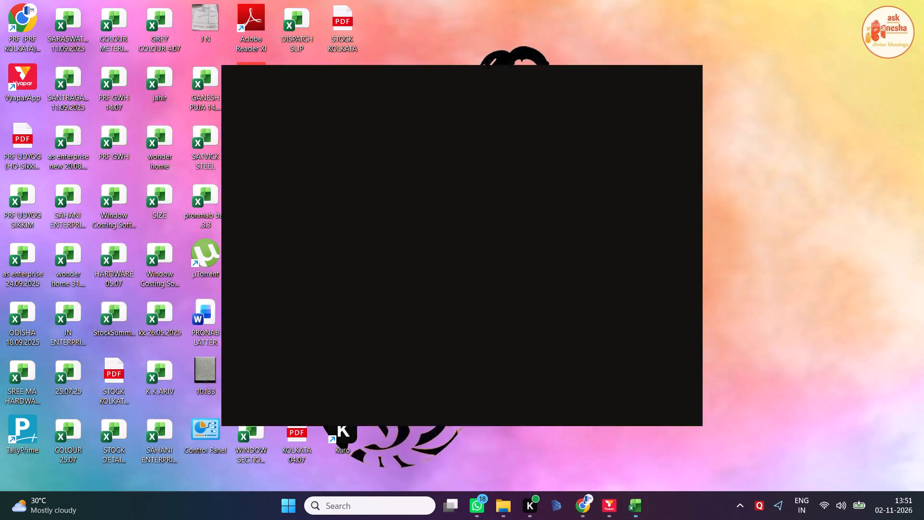
# Switch to Google Chrome and open a new browser window with the personal profile instead of PRF KOLKATA.
pyautogui.doubleClick(257, 142)
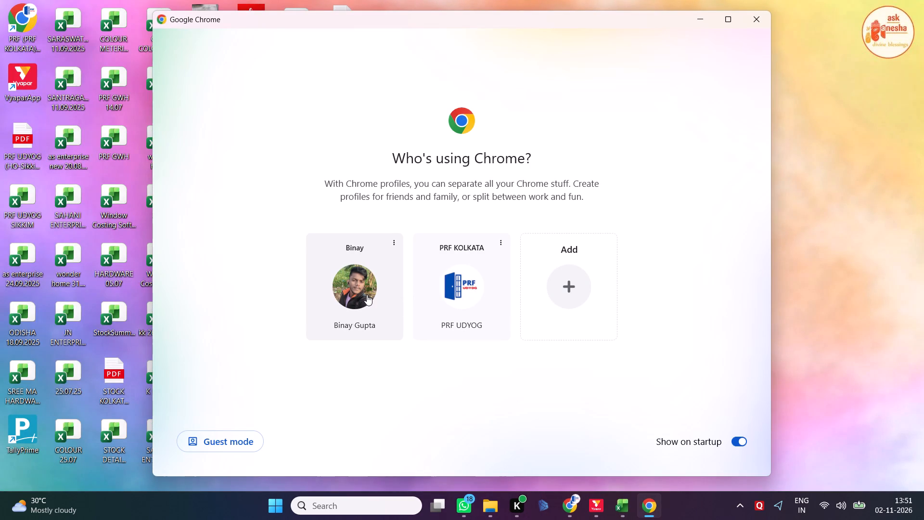
pyautogui.click(367, 295)
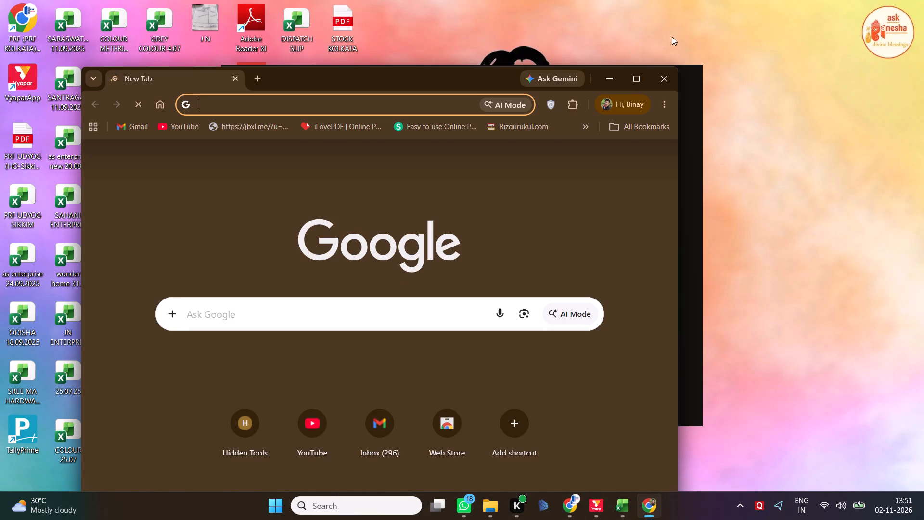
# In a maximized Google Chrome window, search Google for content rewards and open the Content Rewards | Clipping & UGC Campaign Platform result.
pyautogui.click(638, 80)
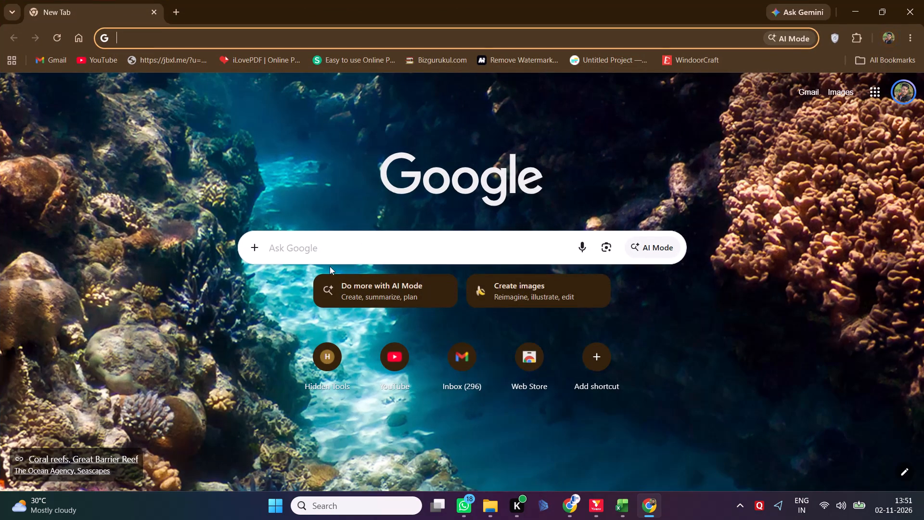
pyautogui.click(387, 249)
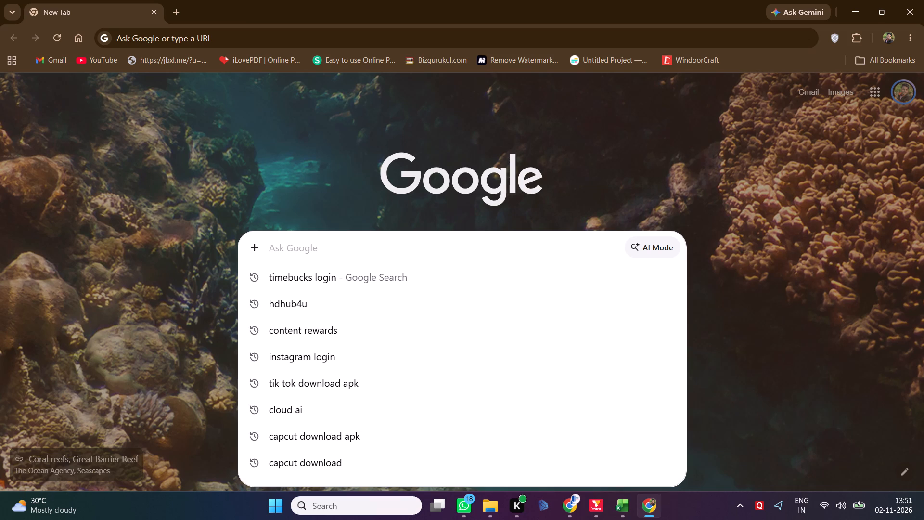
pyautogui.write('CO')
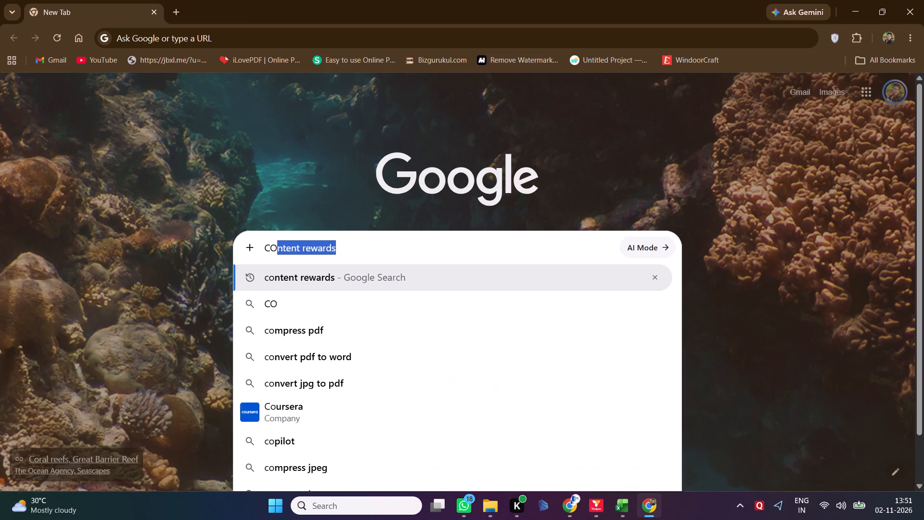
pyautogui.press('Return')
pyautogui.click(300, 212)
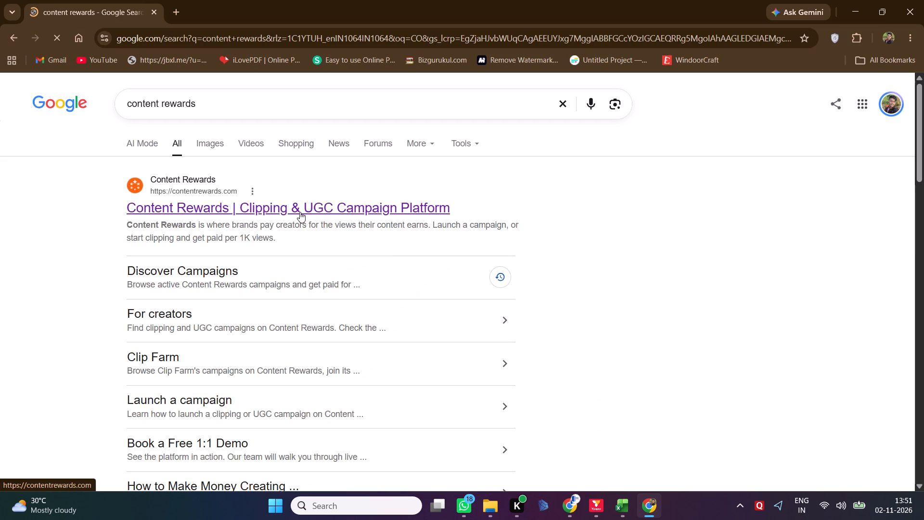